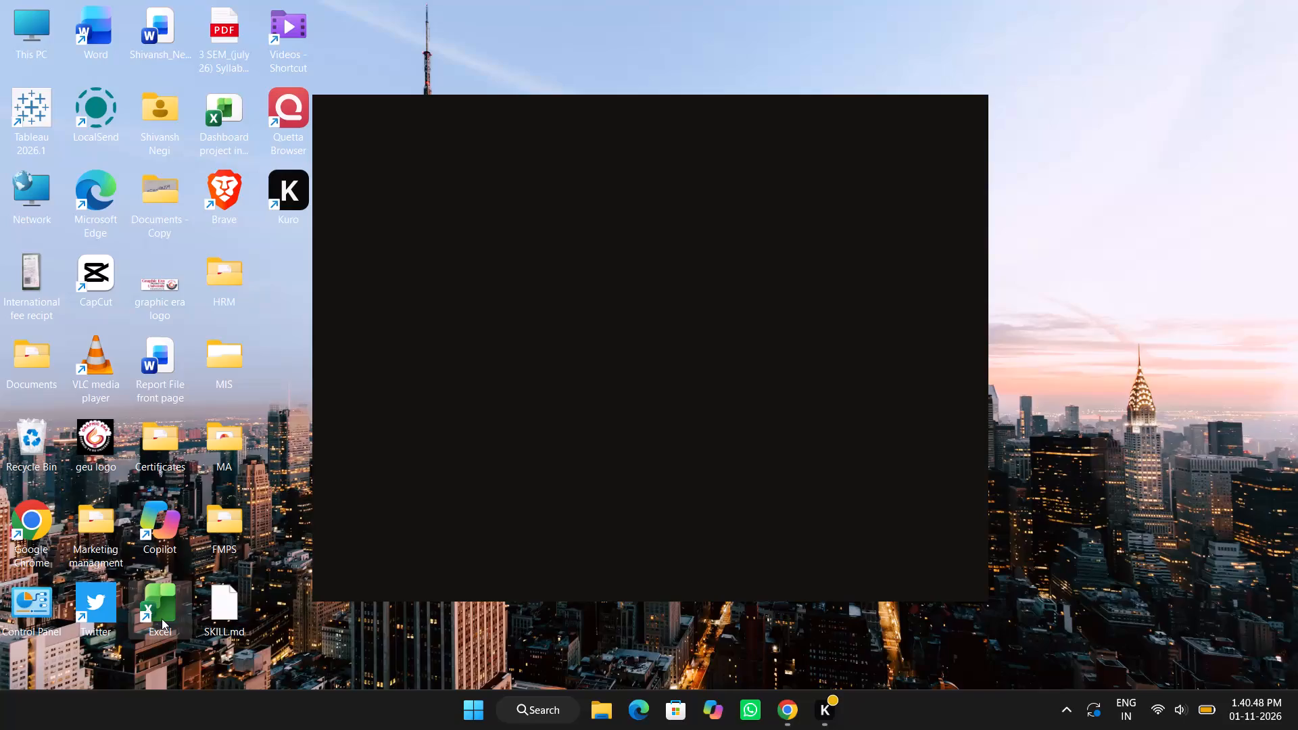
Open Excel and create a blank workbook.
left_click(162, 618)
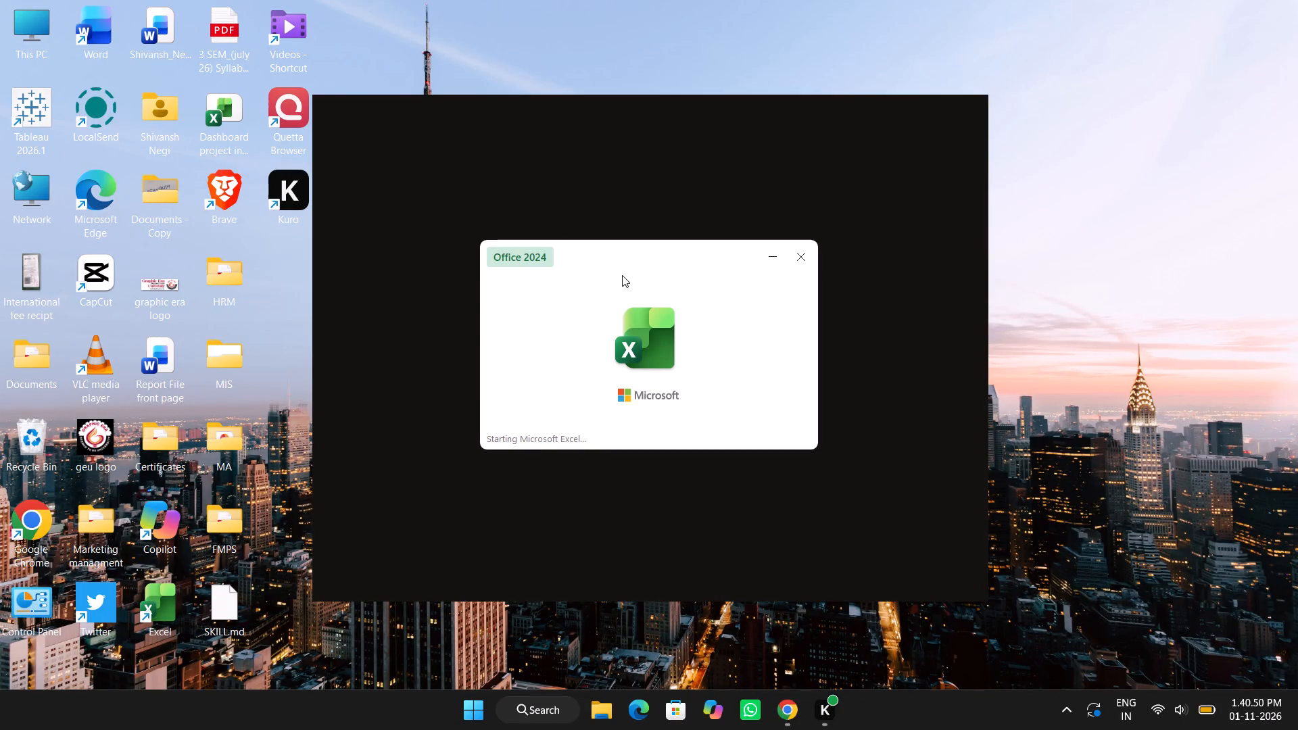
left_click(623, 290)
left_click_drag(623, 290, 623, 255)
left_click_drag(623, 255, 623, 221)
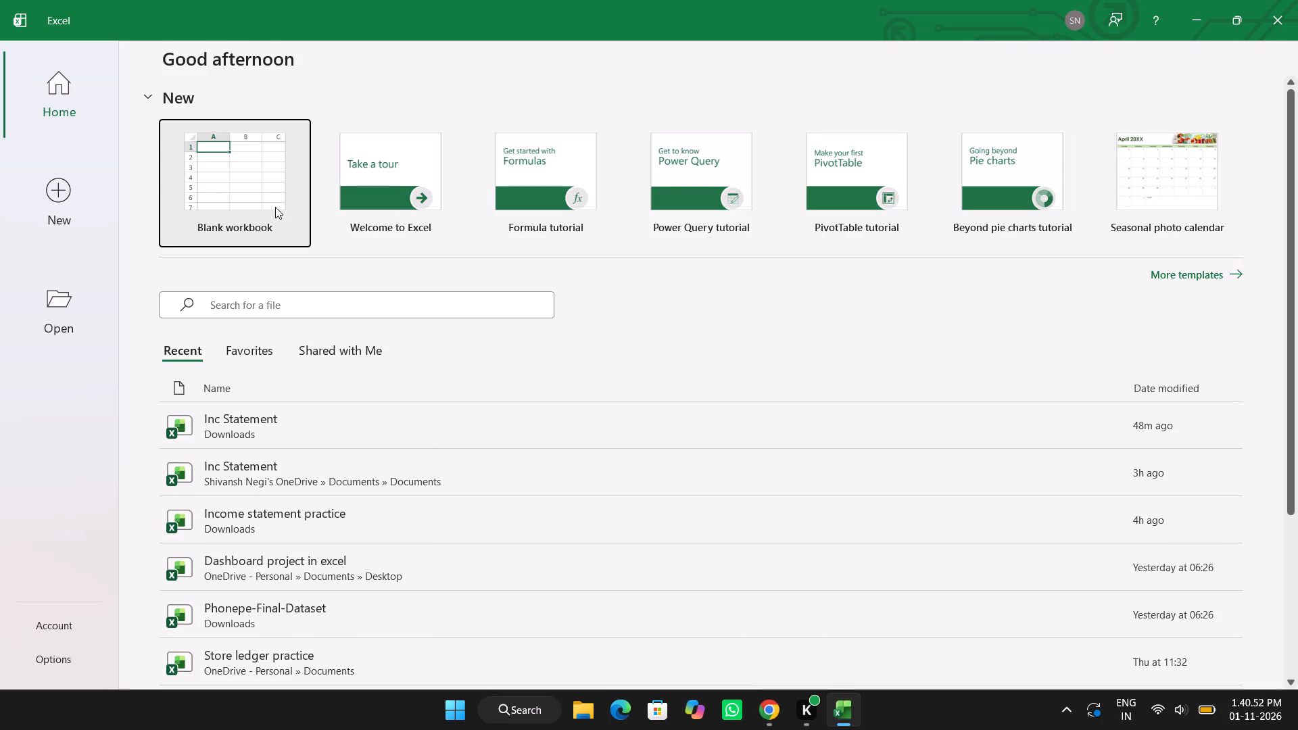
left_click(189, 181)
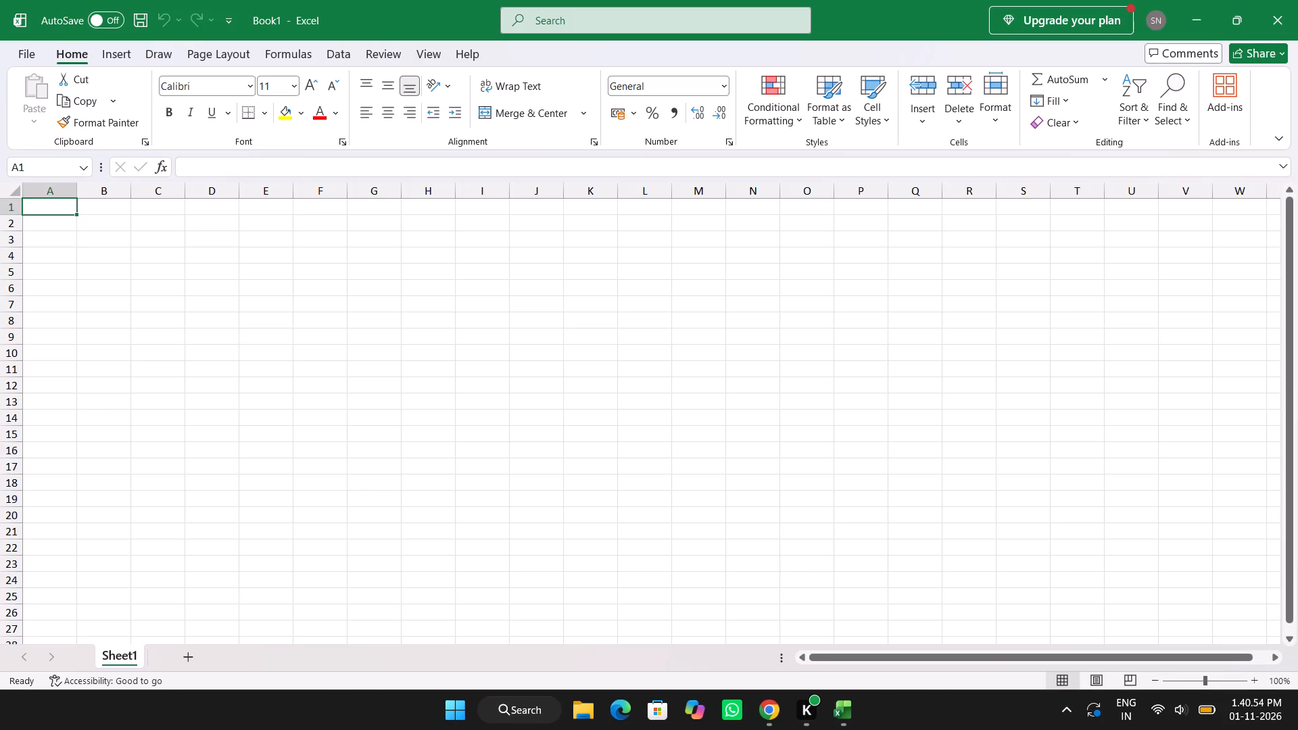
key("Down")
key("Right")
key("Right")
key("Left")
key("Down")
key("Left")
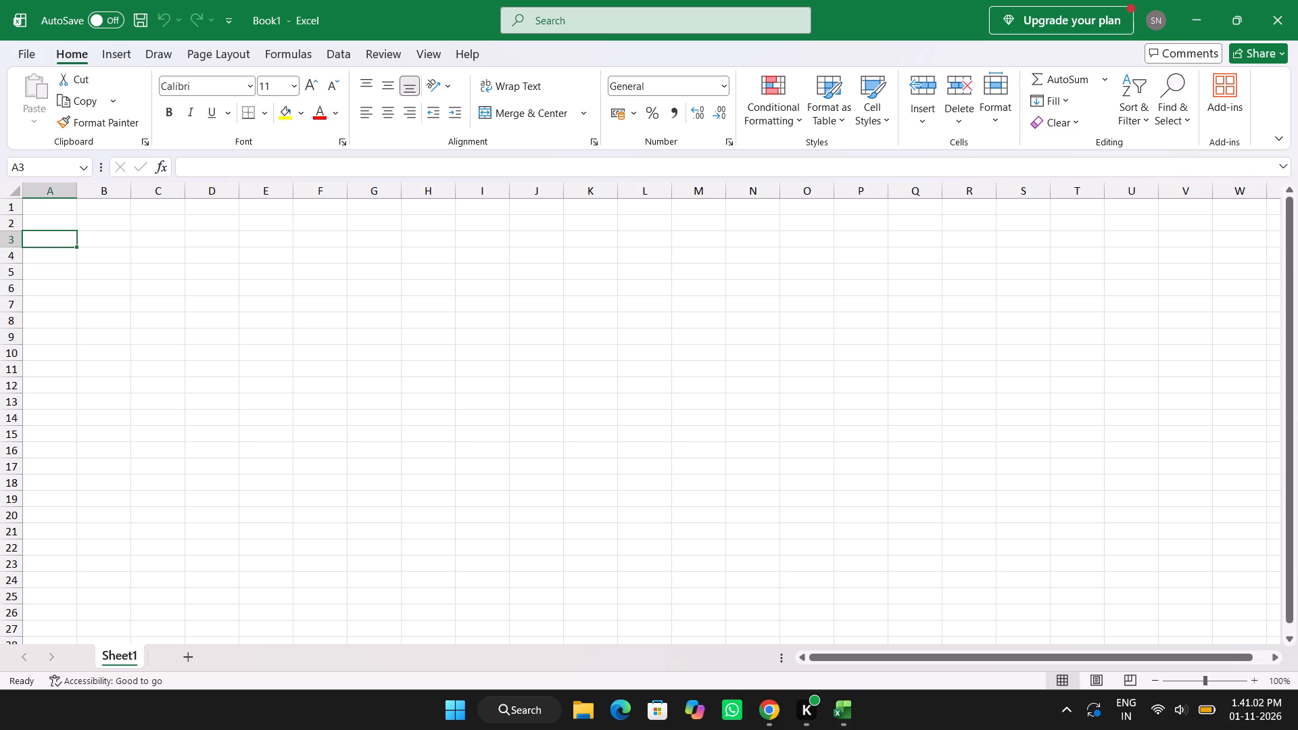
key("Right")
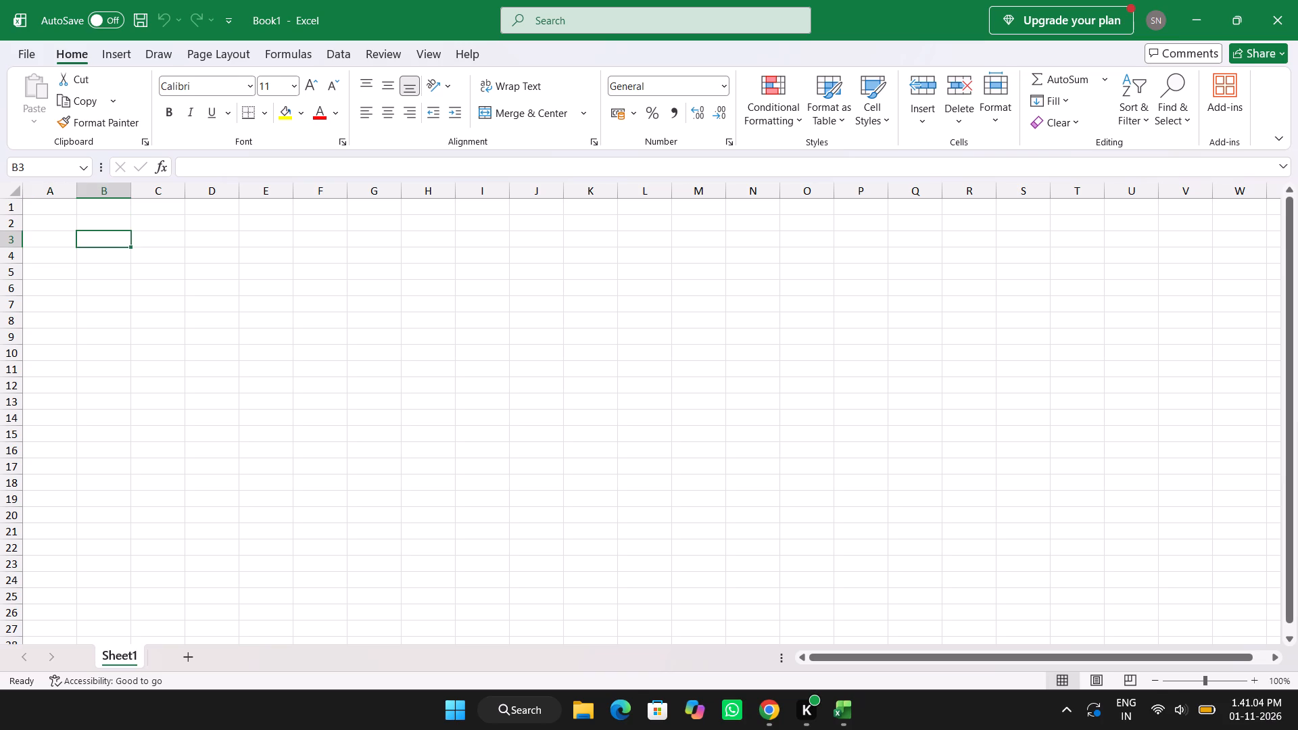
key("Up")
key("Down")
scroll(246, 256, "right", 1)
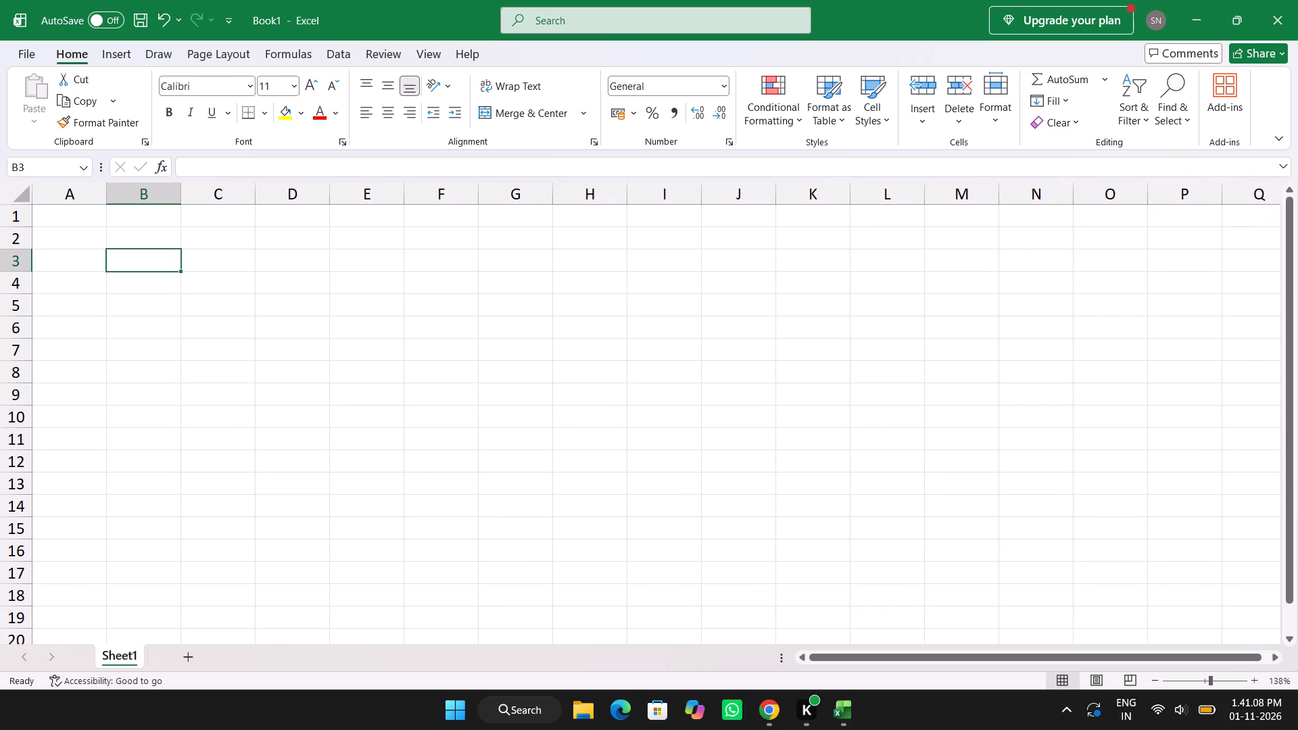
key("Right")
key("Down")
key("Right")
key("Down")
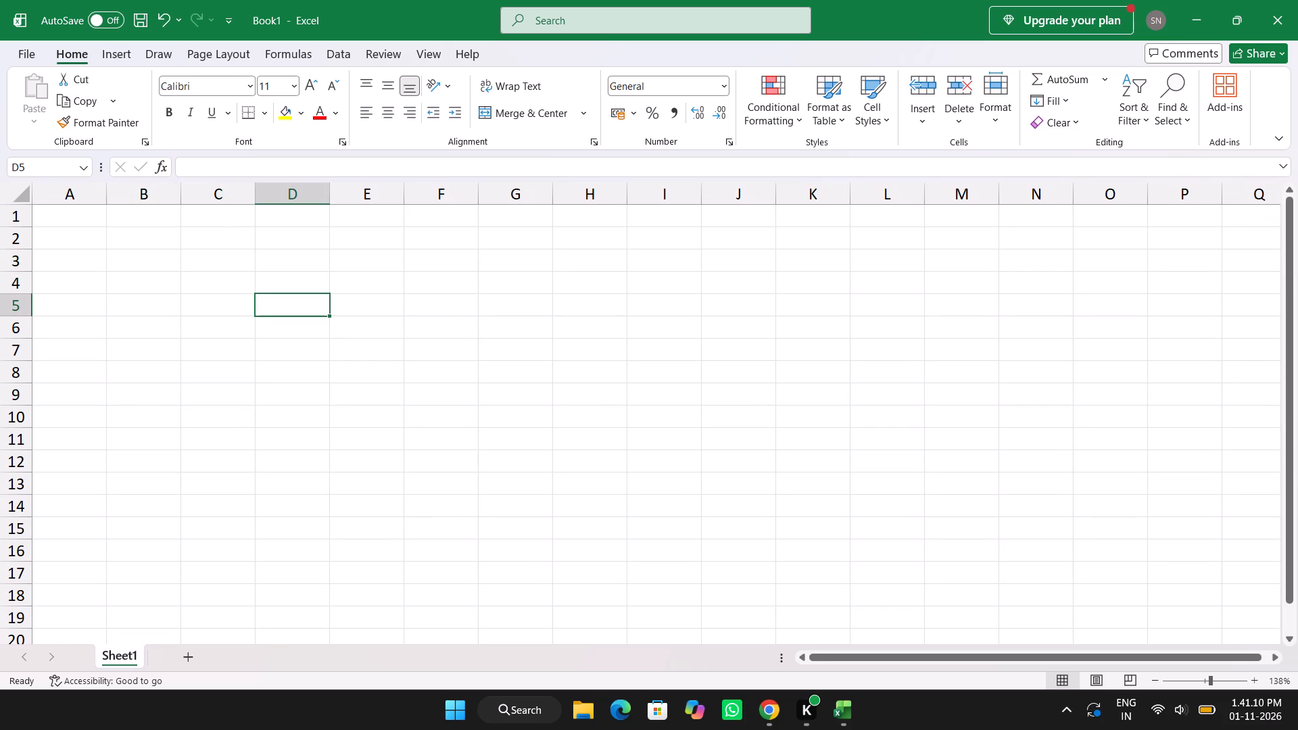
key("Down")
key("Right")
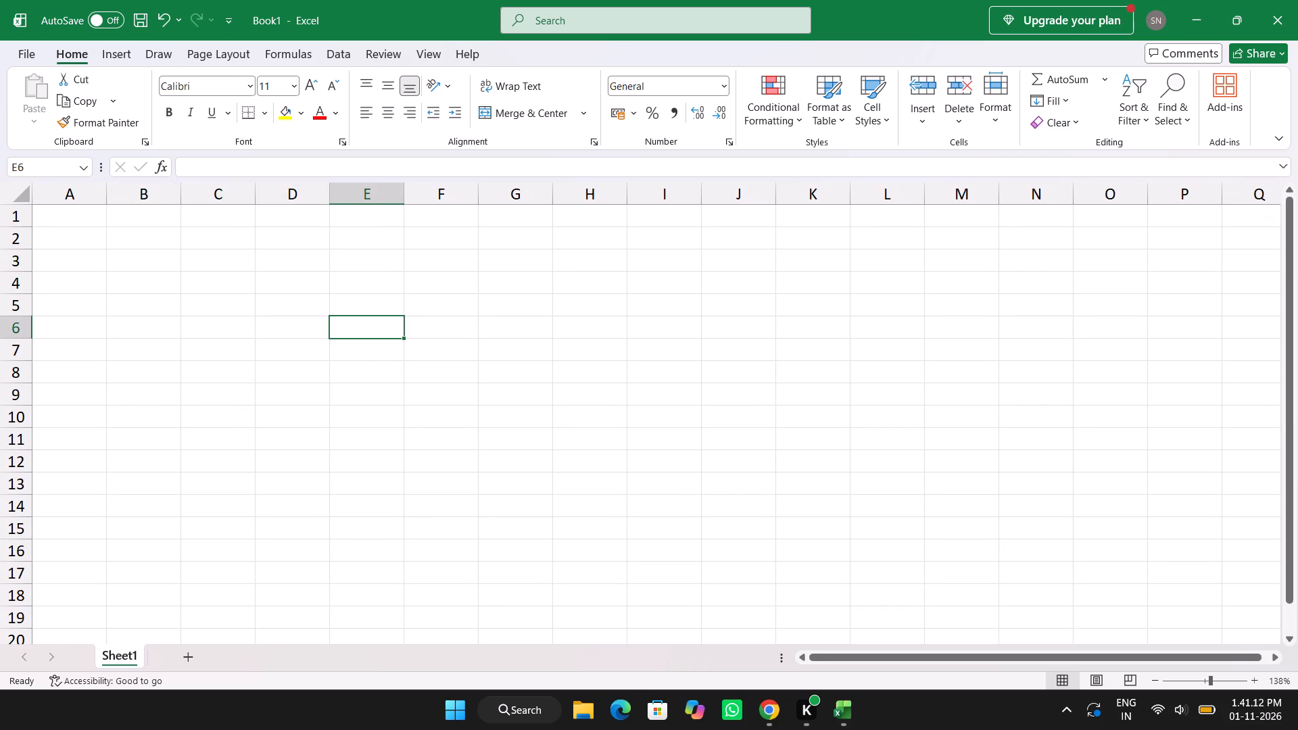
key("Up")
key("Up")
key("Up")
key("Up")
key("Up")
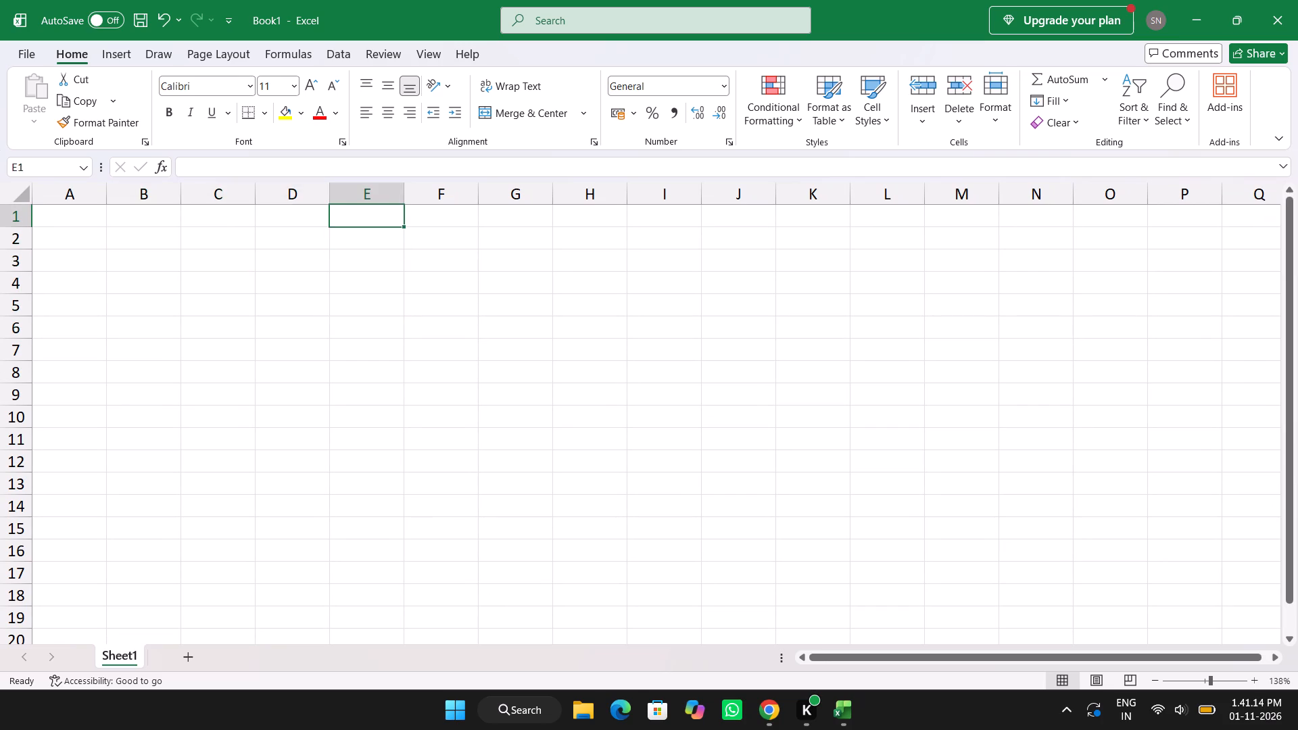
Enter the headers Particulars, April, May and June across row 3, starting in cell B3.
key("Up")
key("Left")
key("Left")
key("Left")
key("Down")
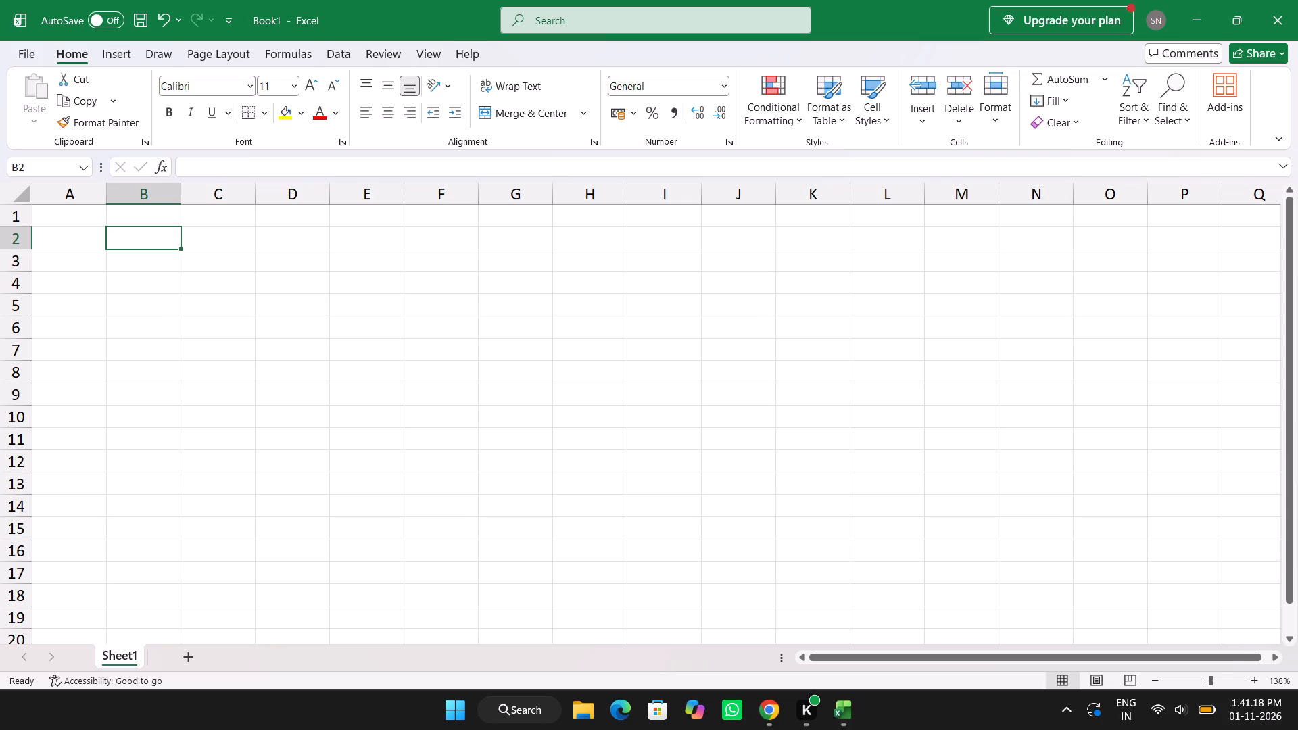
key("Down")
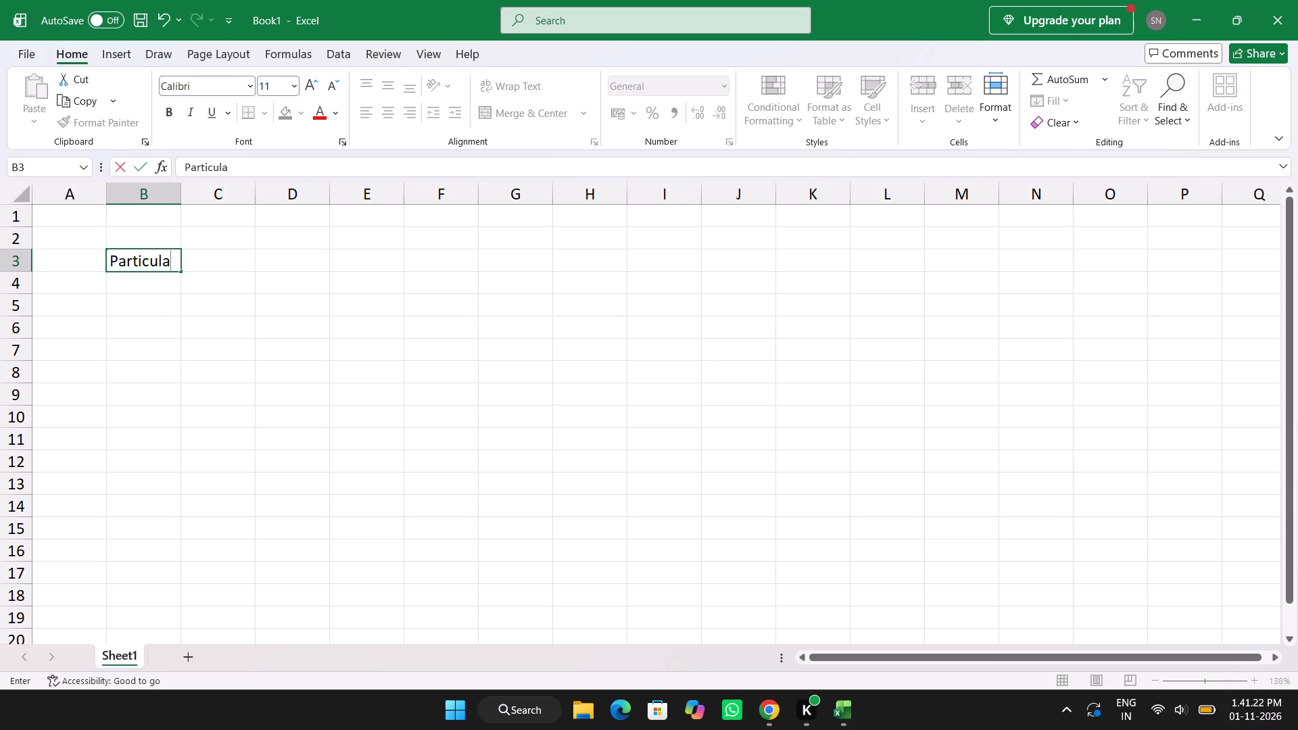
key("Right")
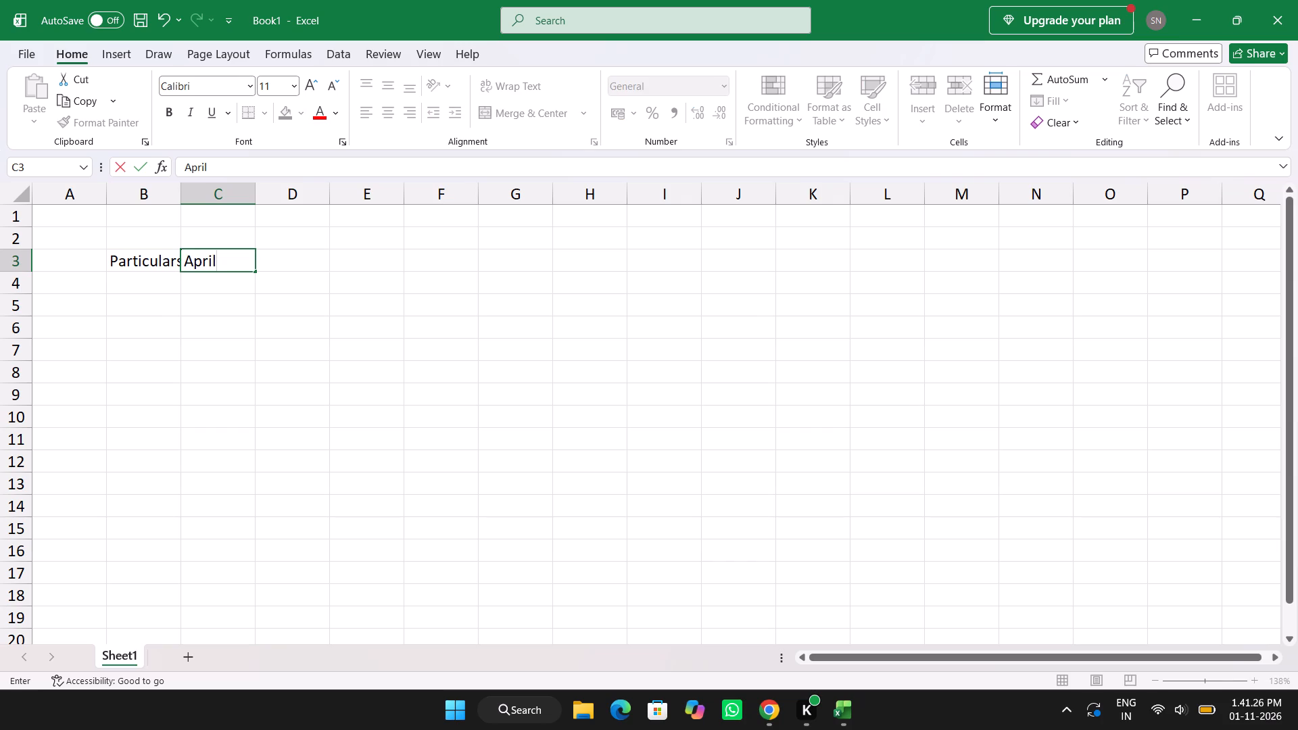
key("Right")
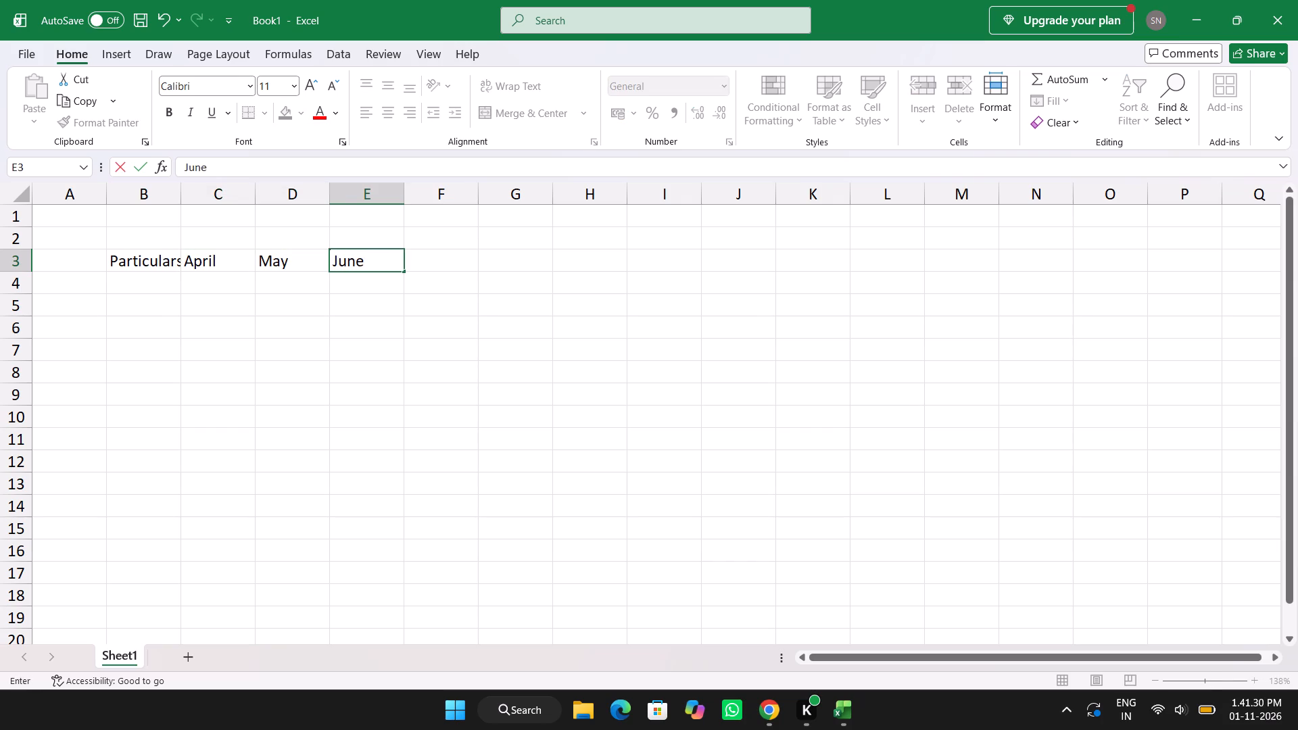
key("Down")
key("Left")
key("Left")
key("Left")
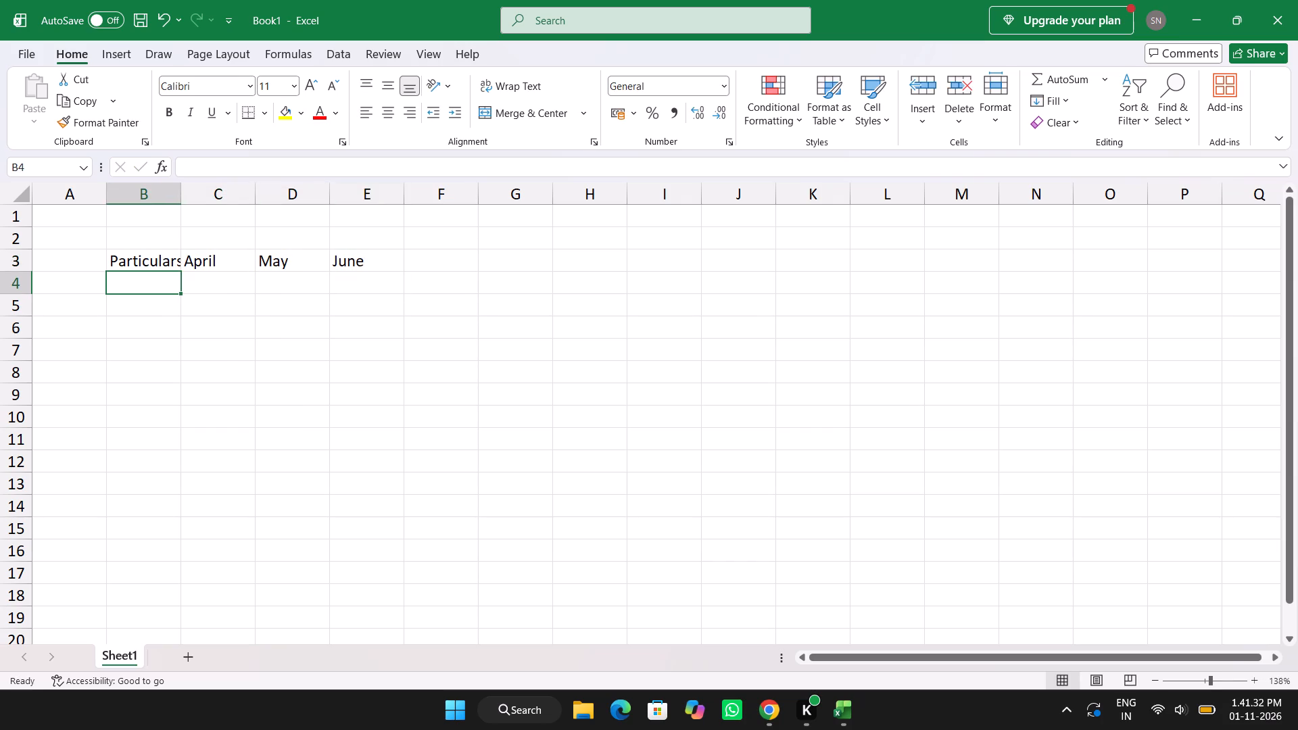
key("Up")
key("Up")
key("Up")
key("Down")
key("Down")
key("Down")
Widen column B to nearly three times its width and narrow column A to a thin margin.
left_click_drag(181, 195, 312, 193)
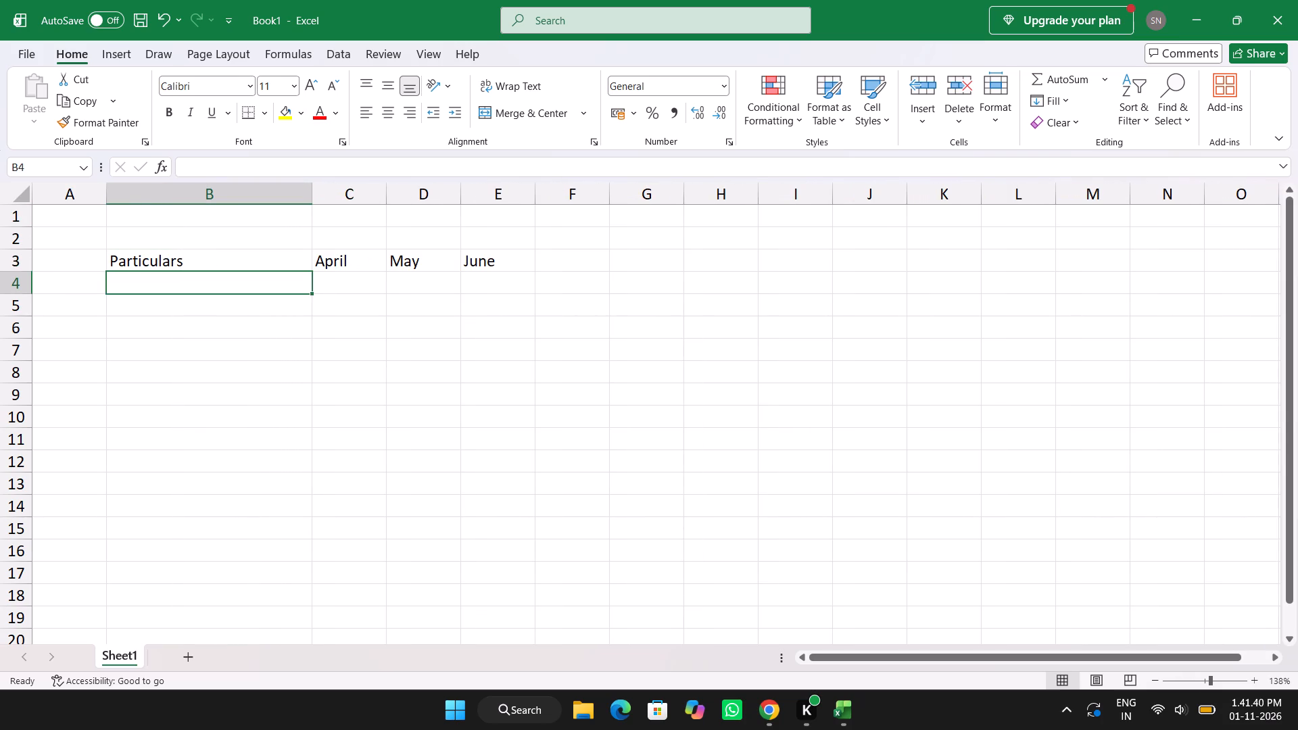
left_click_drag(108, 195, 49, 197)
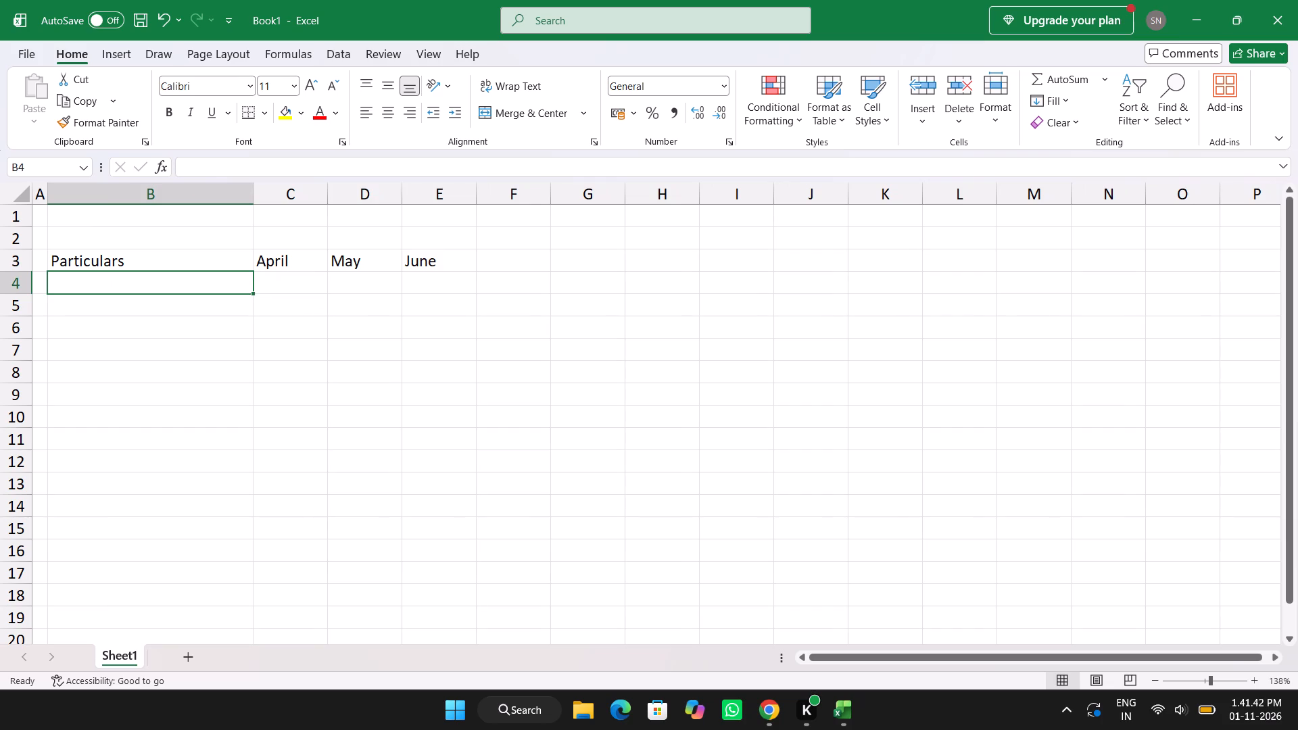
Enter the row label "Opening Balance:" in cell B4, below Particulars.
left_click(112, 283)
left_click(118, 263)
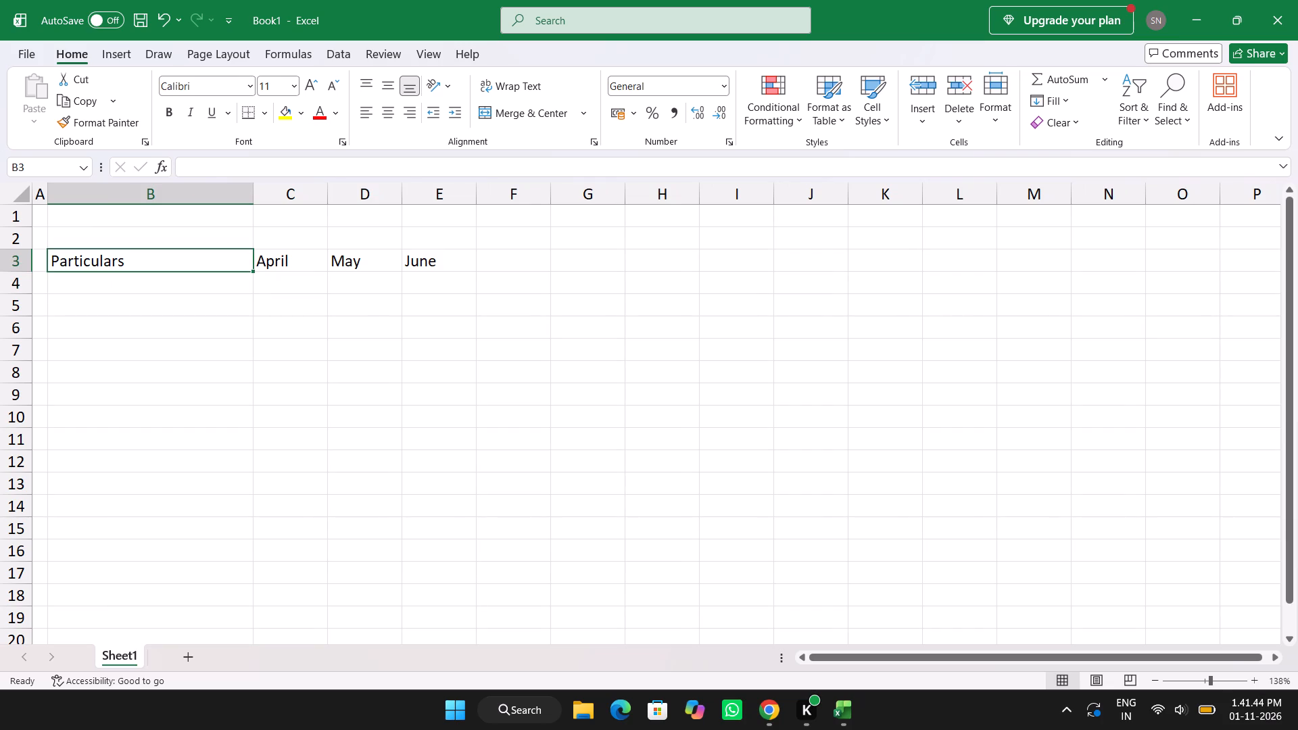
left_click(161, 296)
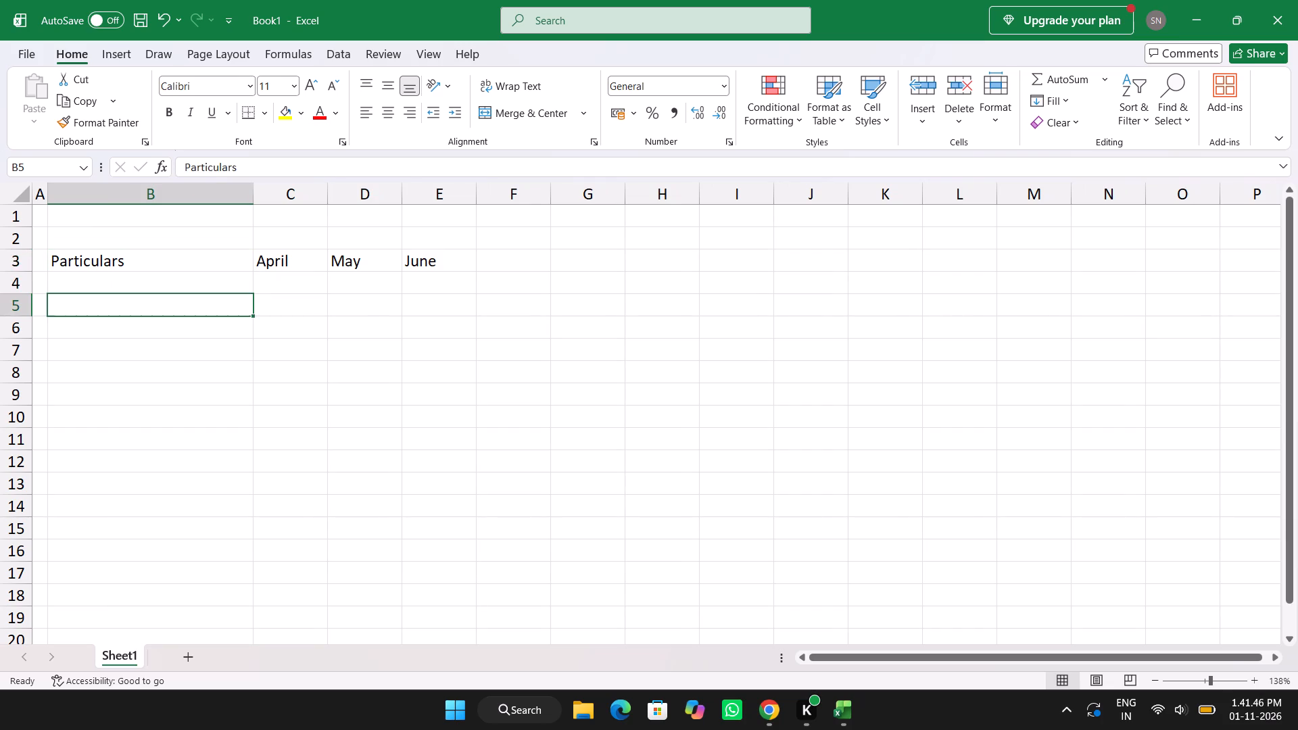
left_click(162, 285)
key("Tab")
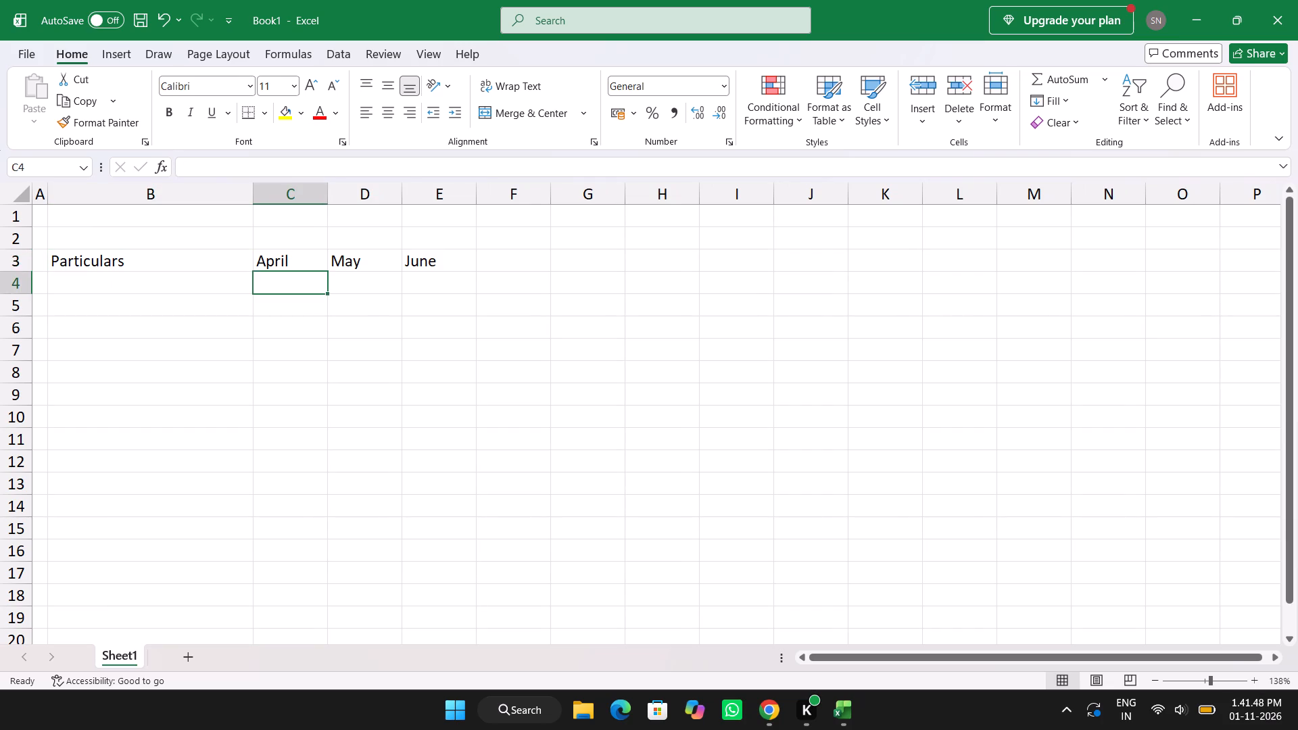
key("BackSpace")
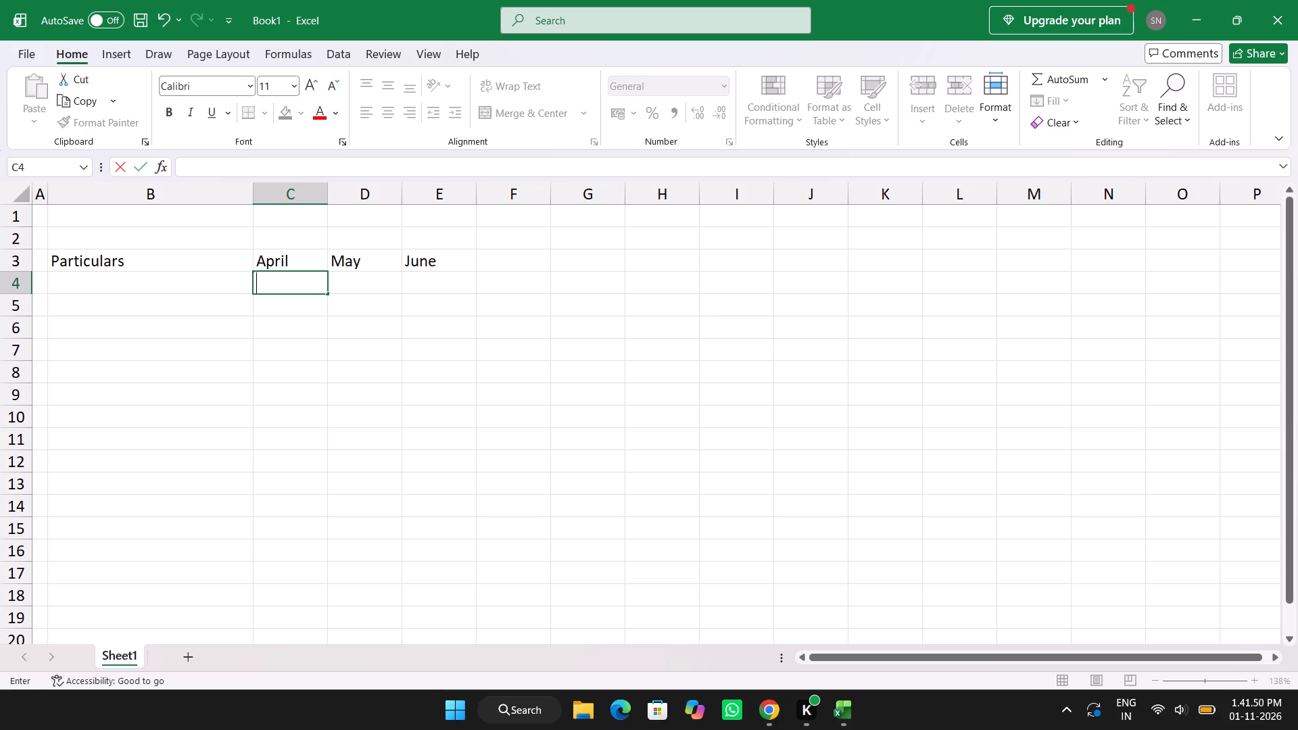
key("Left")
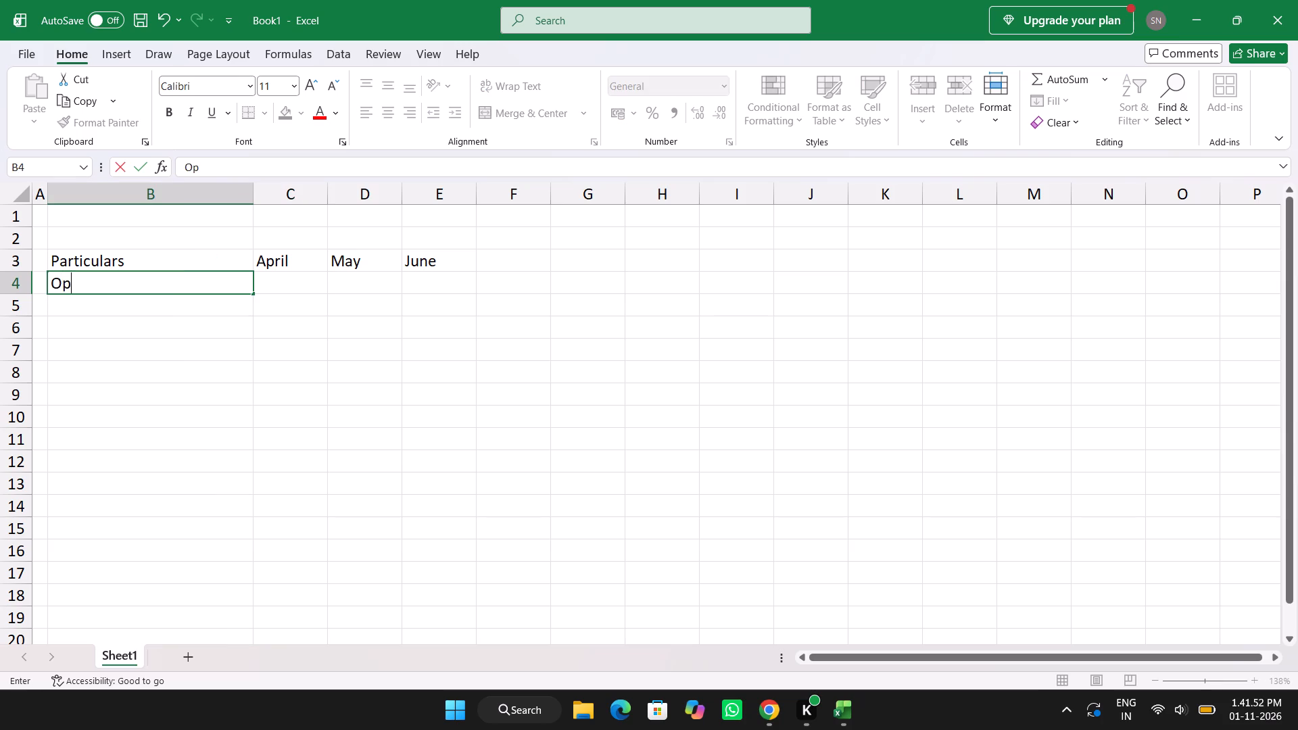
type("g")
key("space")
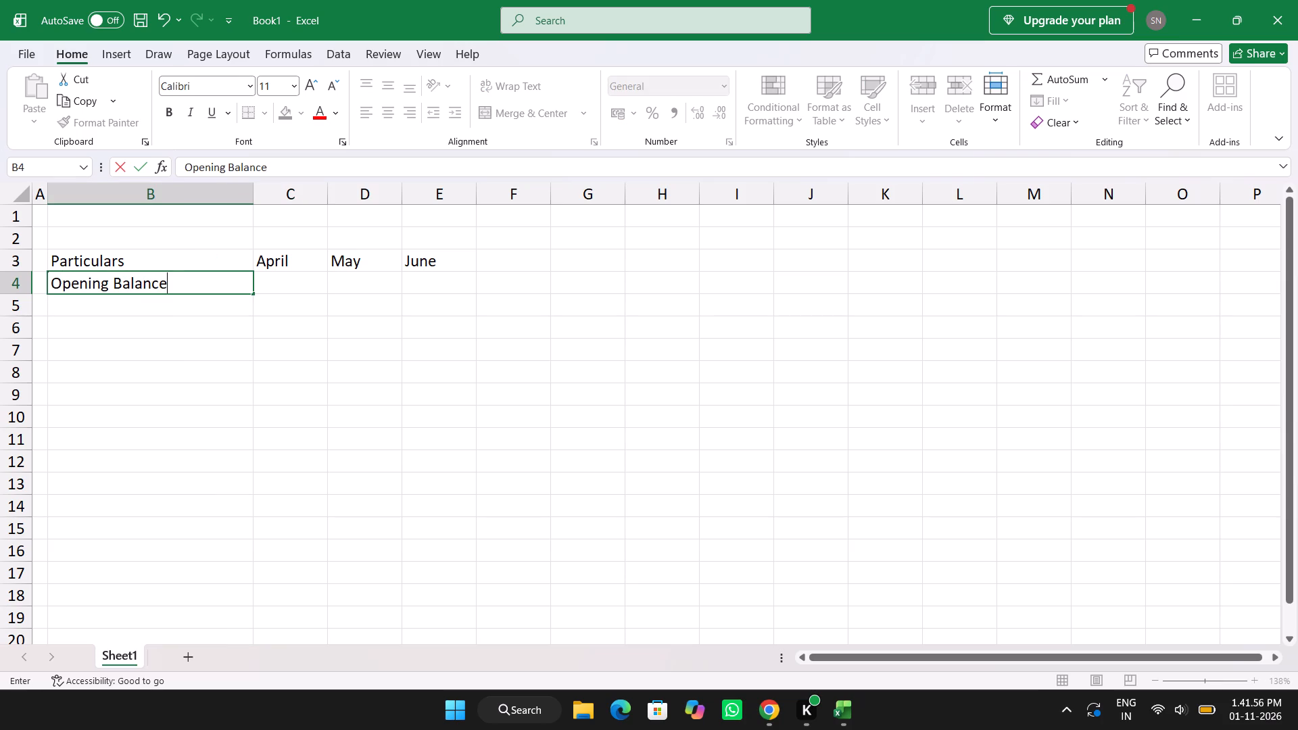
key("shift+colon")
Enter the opening balances 32000 for April, 57000 for May and 82000 for June in row 4.
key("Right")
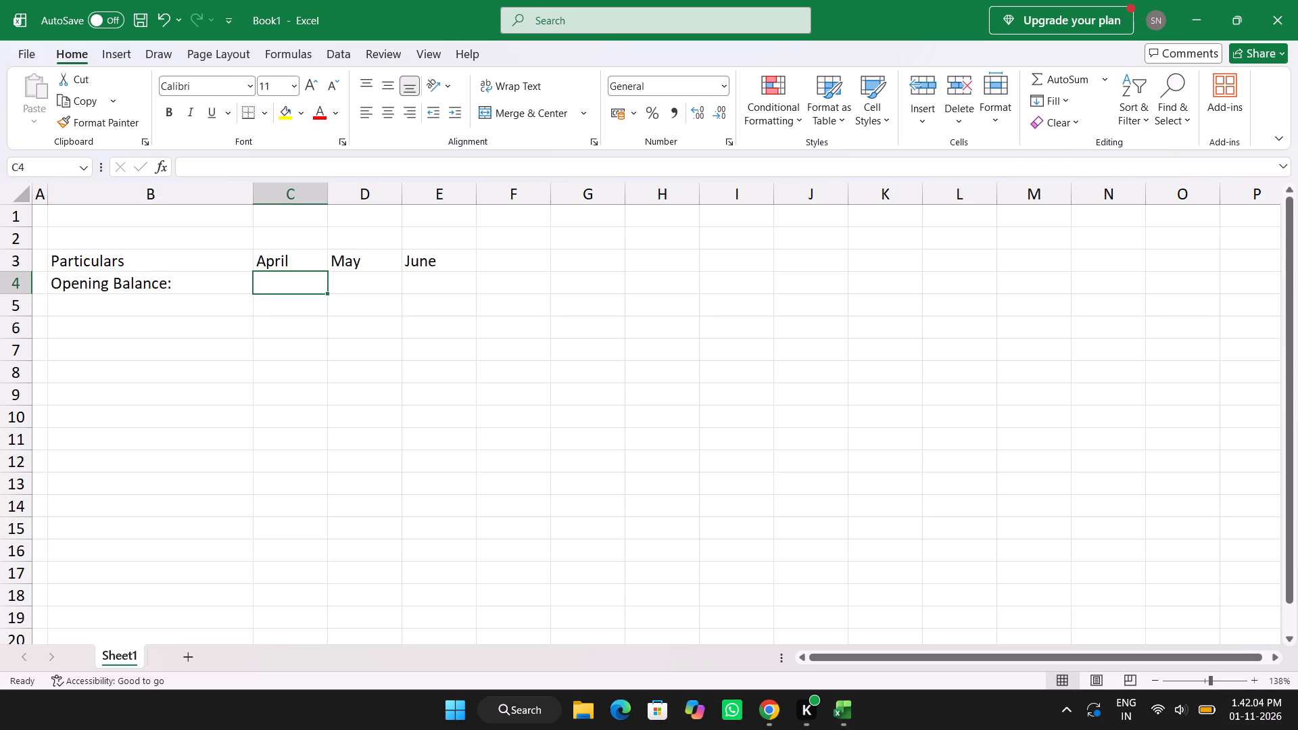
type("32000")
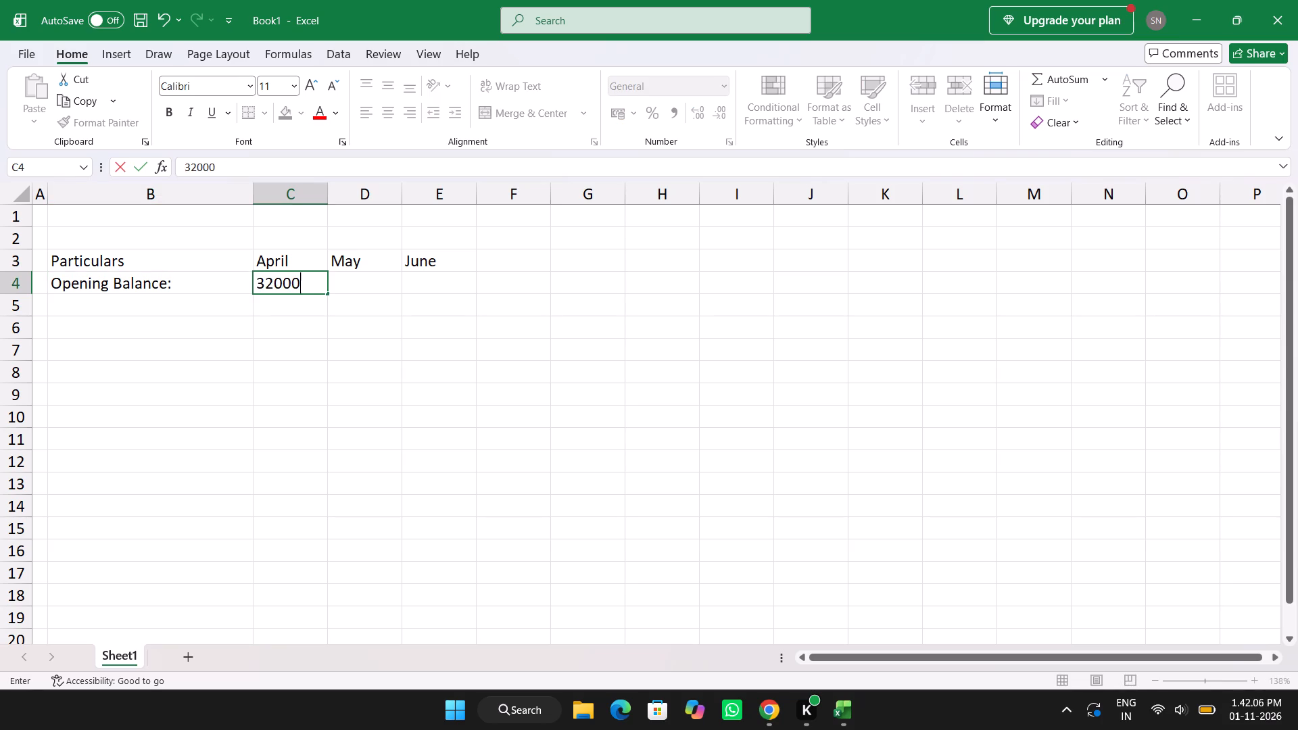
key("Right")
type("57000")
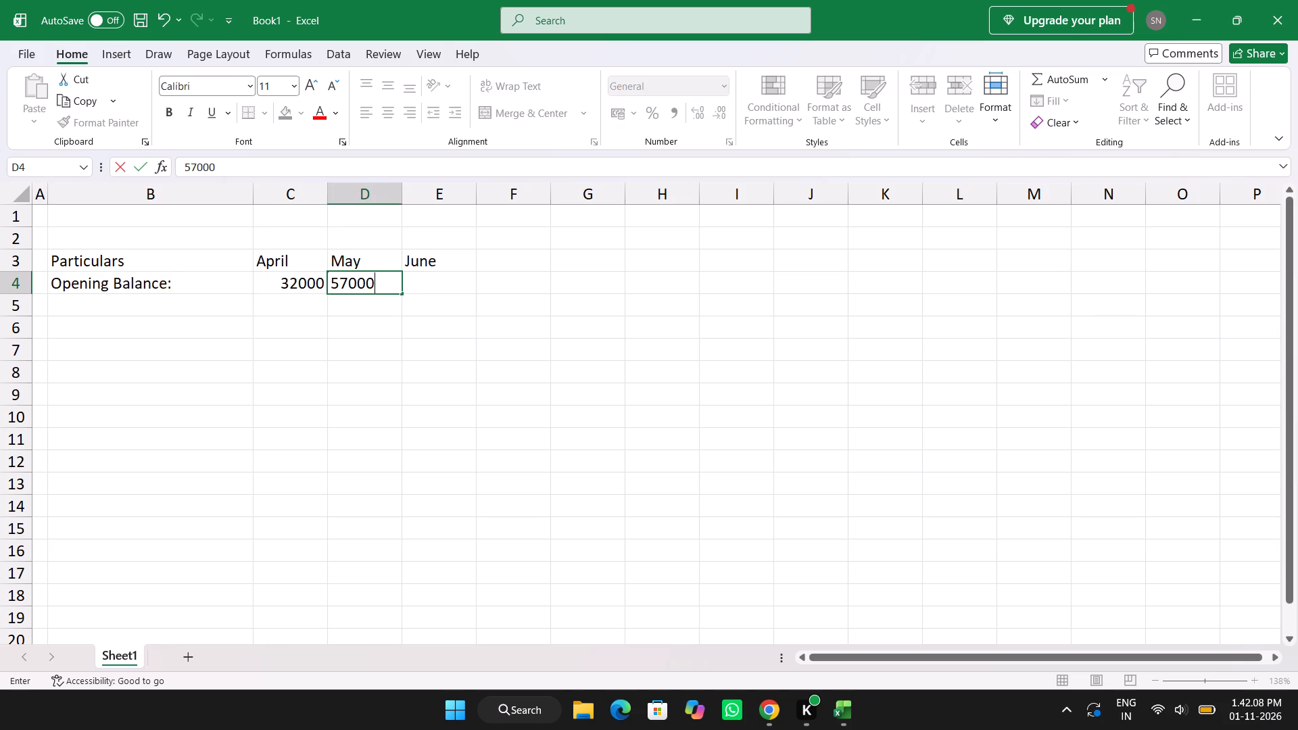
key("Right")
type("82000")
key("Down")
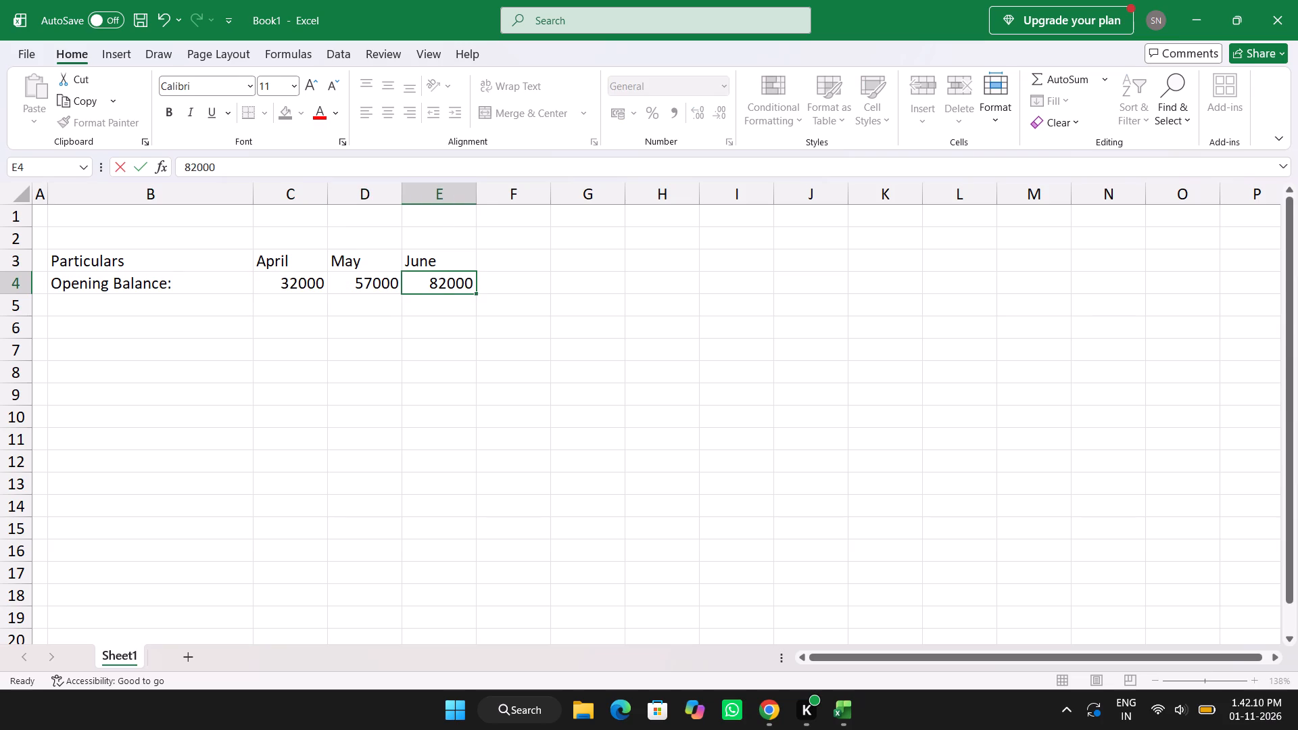
Add a Cash Sales row in row 5 with 24000 for April, 25000 for May and 30000 for June.
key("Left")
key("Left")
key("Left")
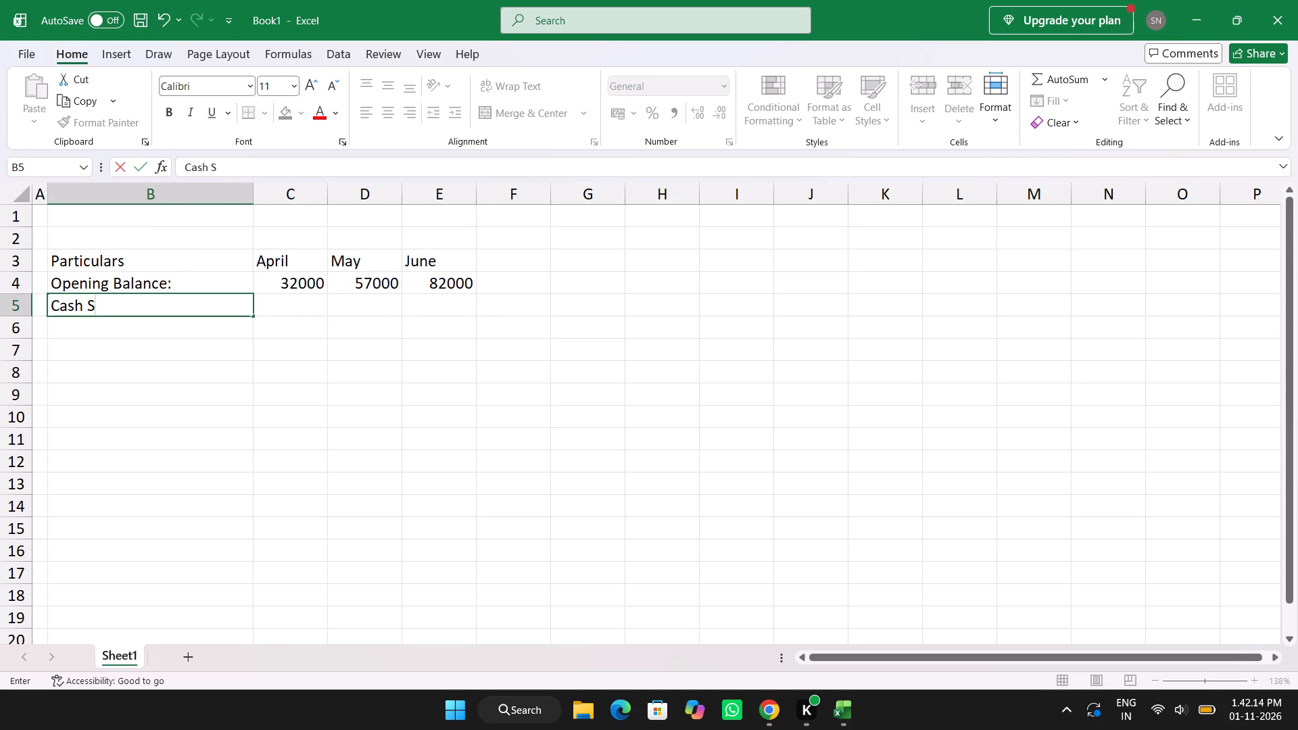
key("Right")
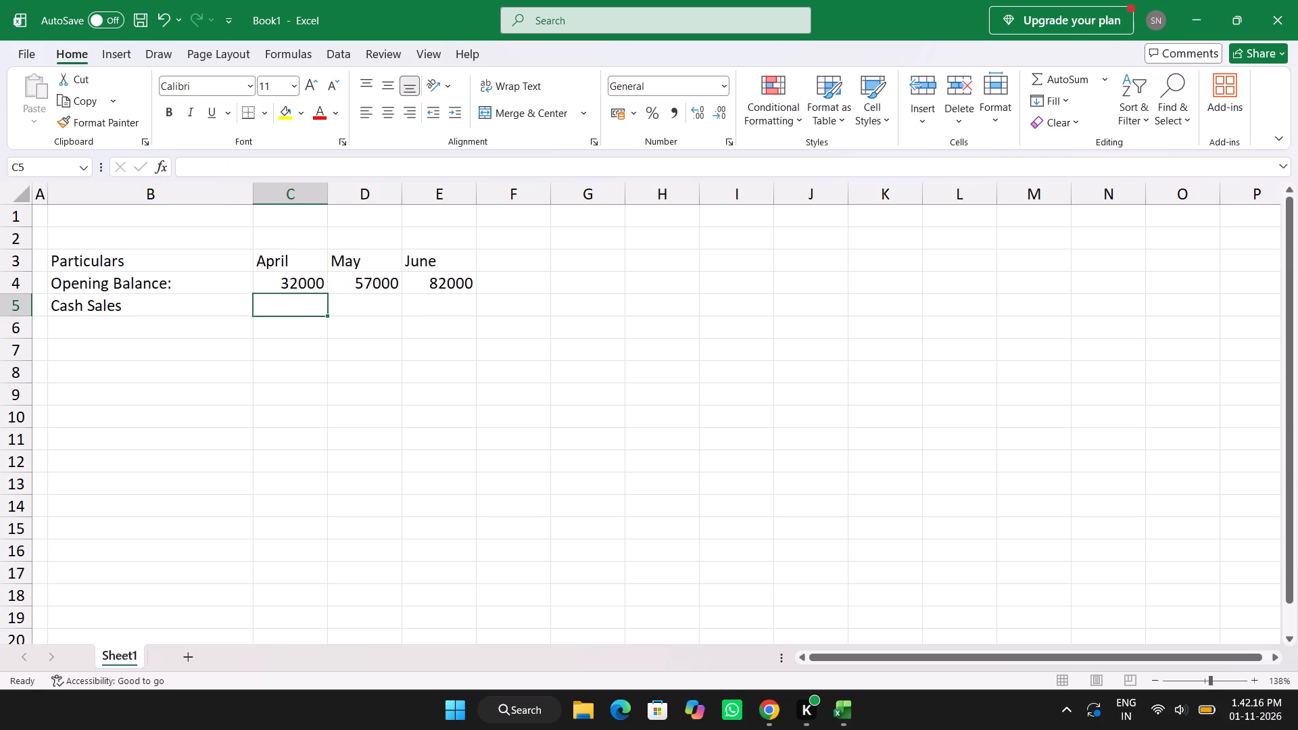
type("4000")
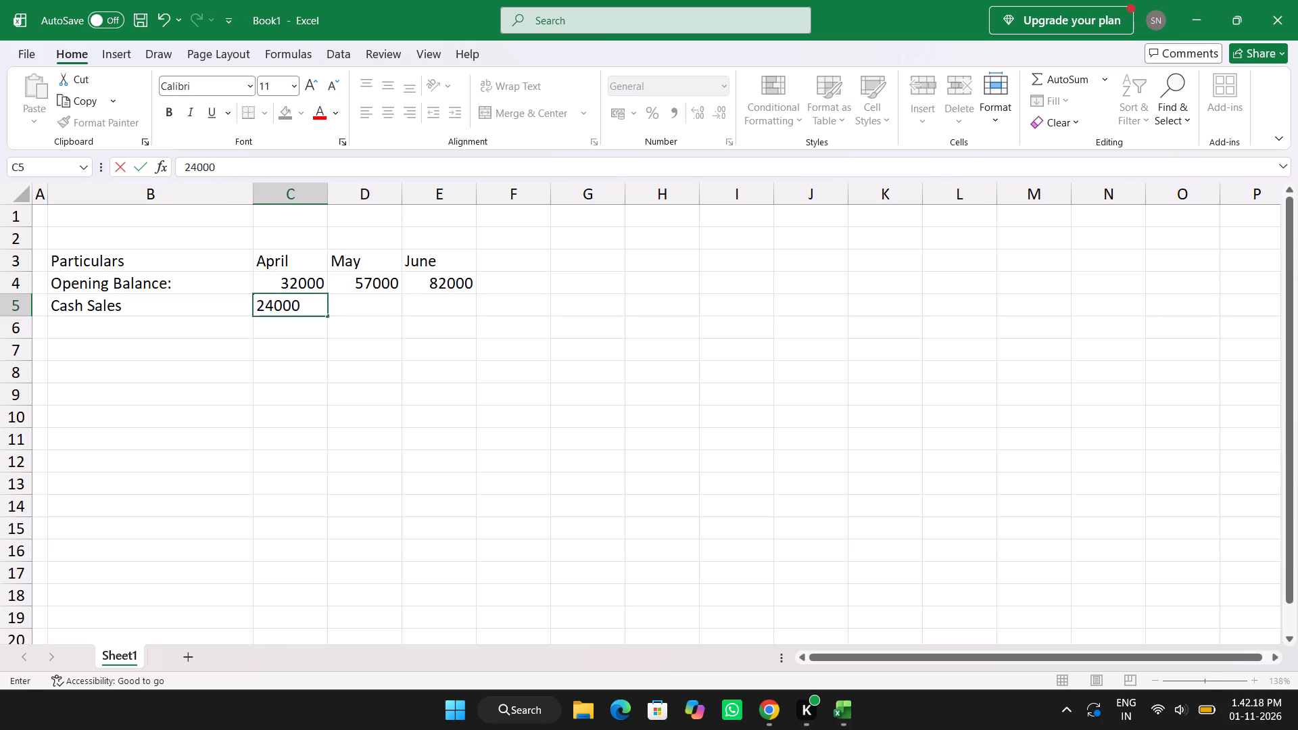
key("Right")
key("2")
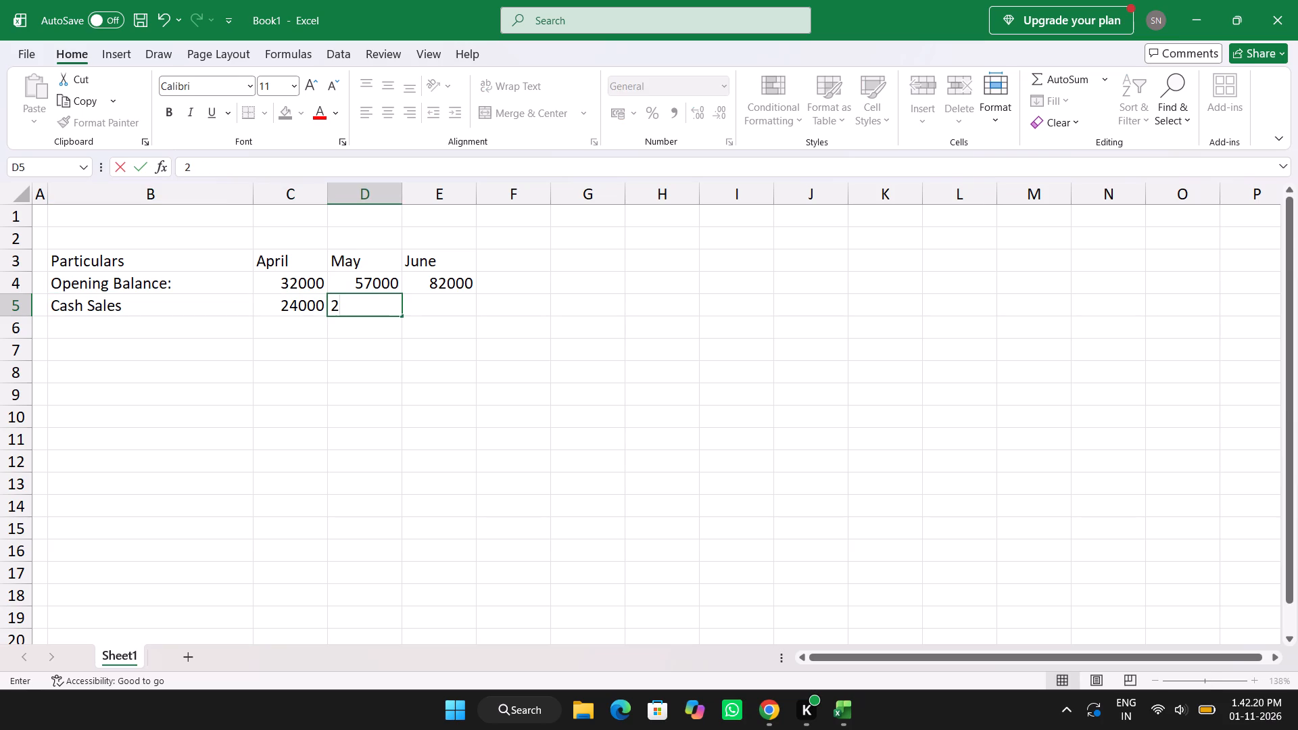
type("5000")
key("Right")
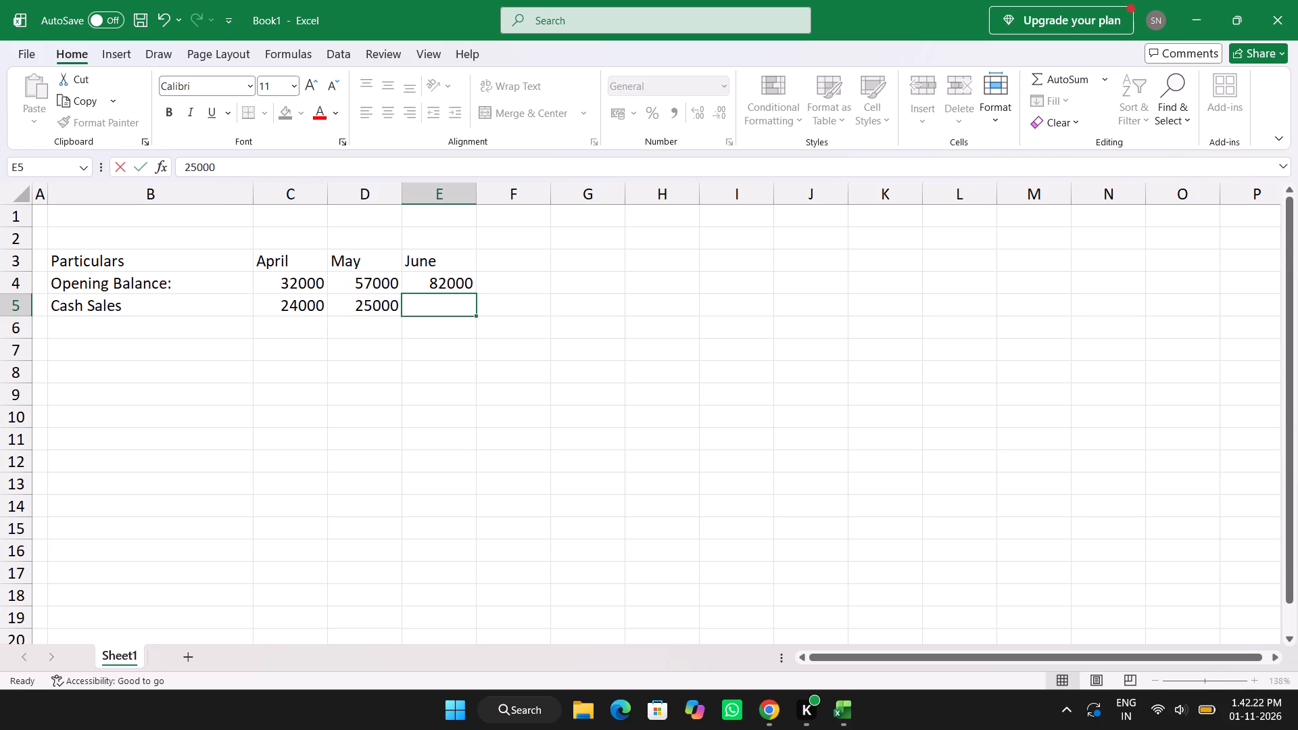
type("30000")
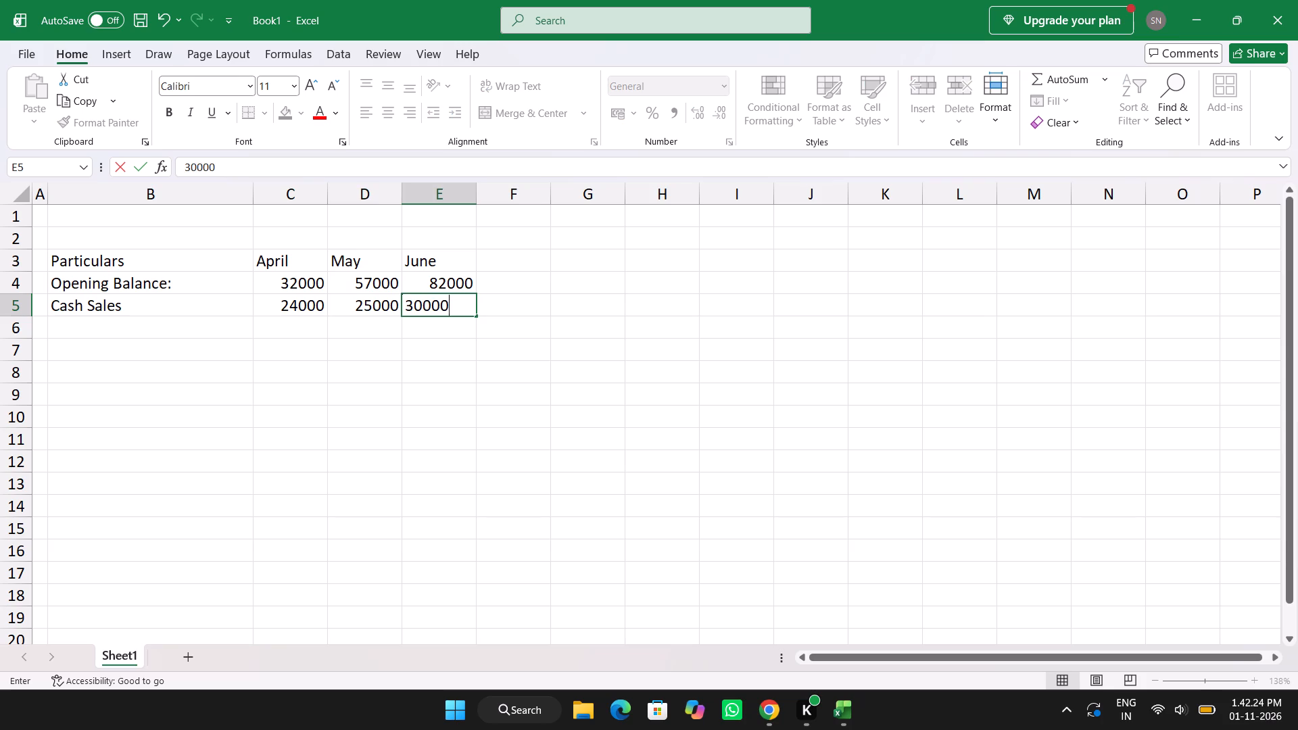
Enter the row label "Credit Sales" in cell B6, below Cash Sales.
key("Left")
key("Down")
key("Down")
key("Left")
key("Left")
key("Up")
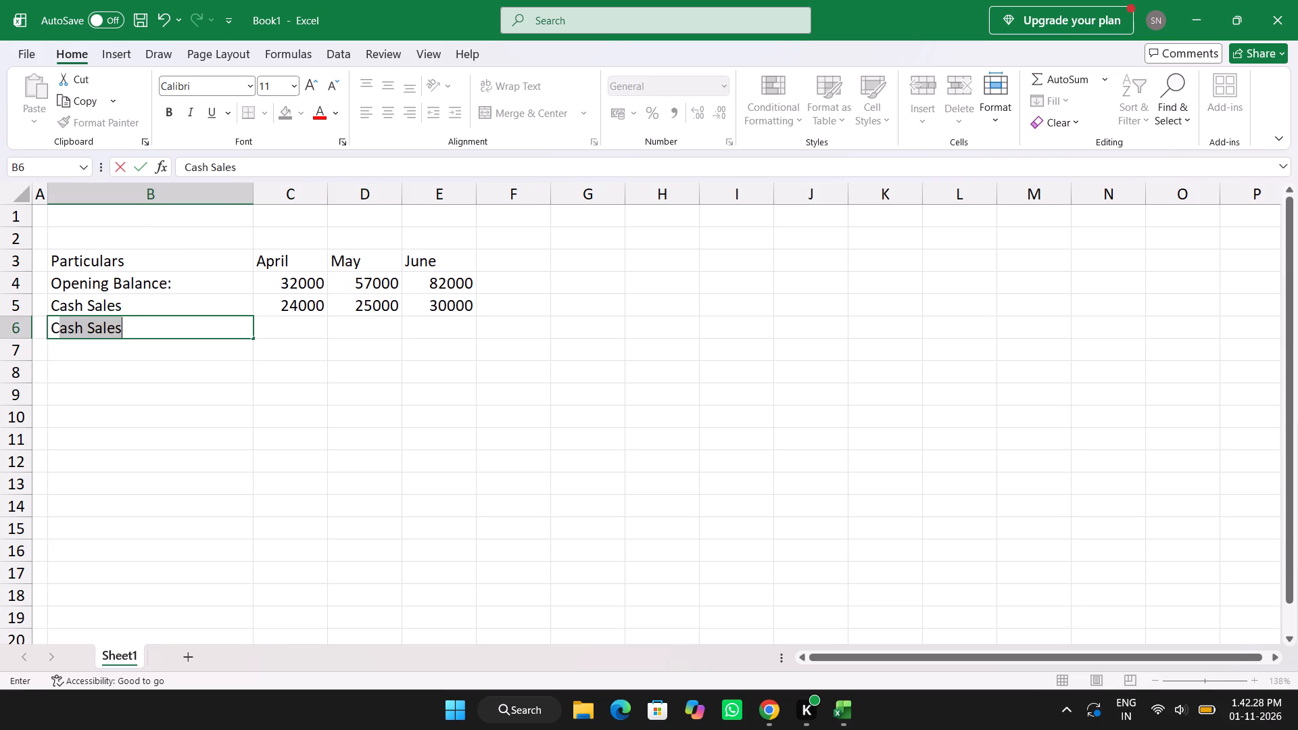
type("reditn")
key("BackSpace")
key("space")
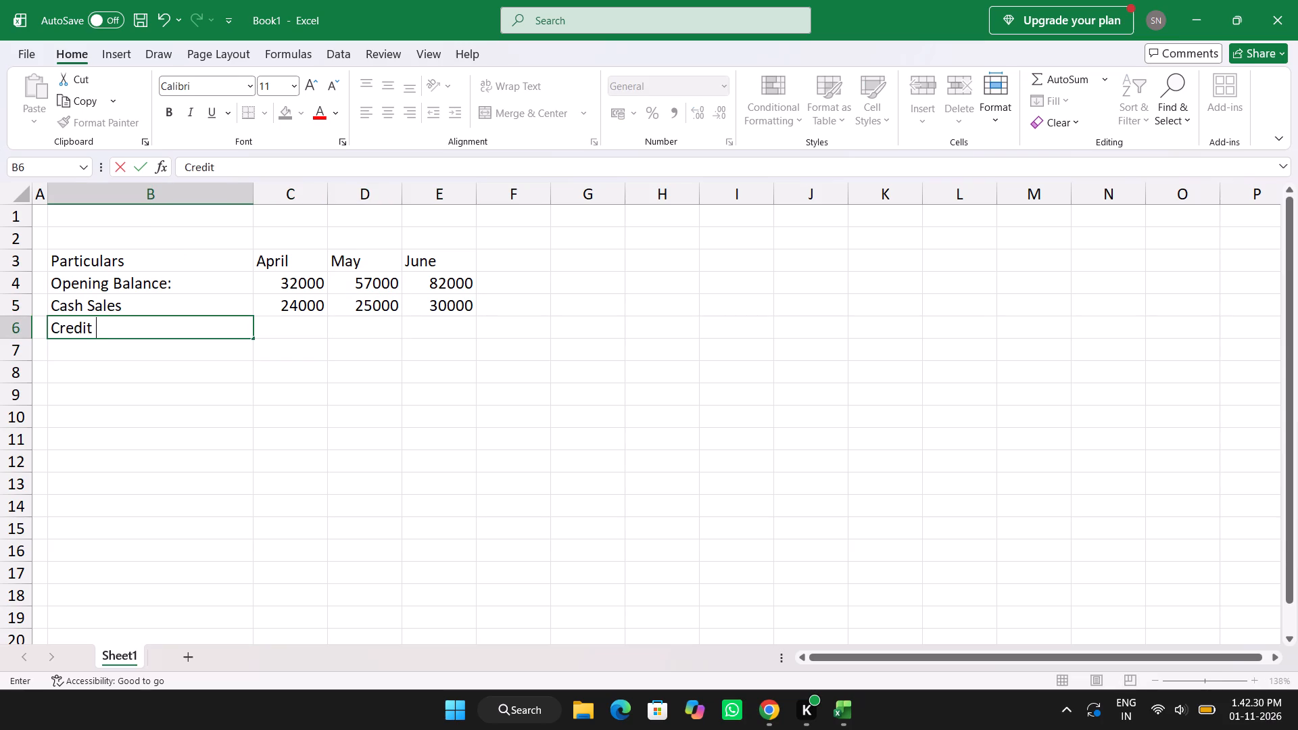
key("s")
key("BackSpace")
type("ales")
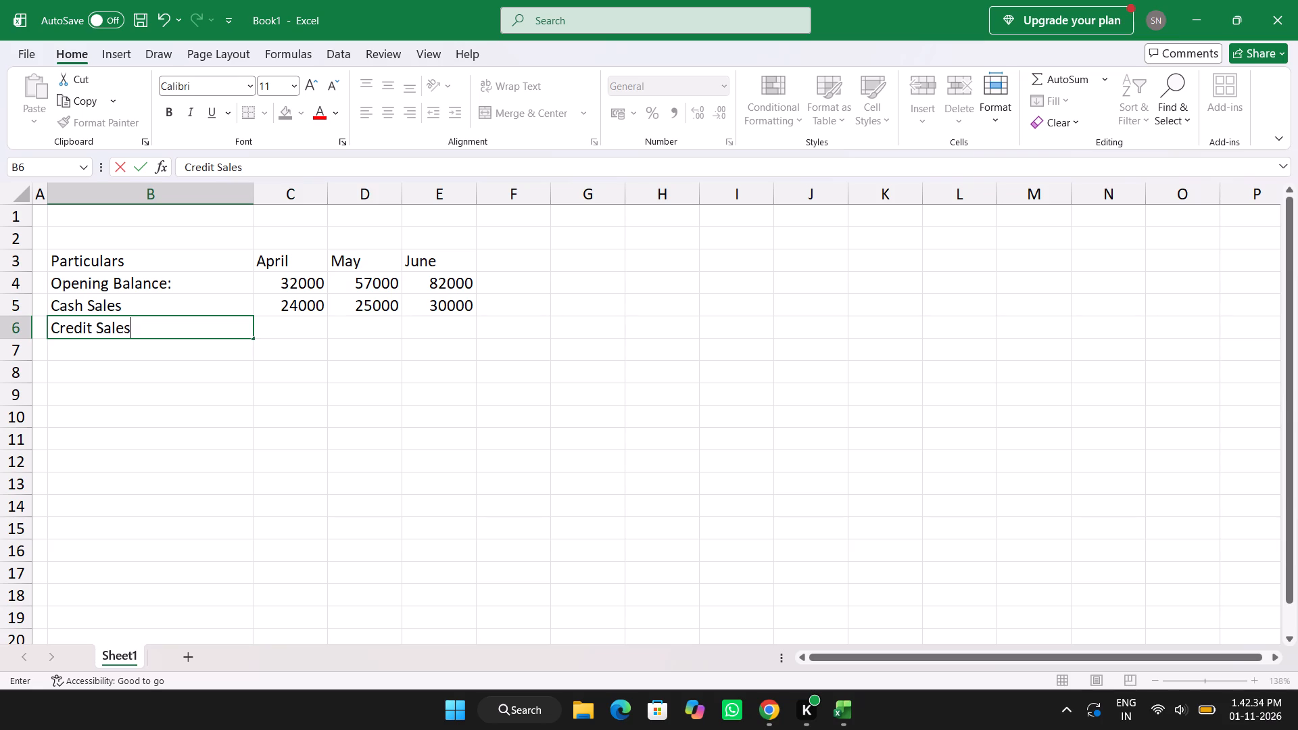
Enter the credit sales 60000 for April, 72000 for May and 75000 for June in row 6.
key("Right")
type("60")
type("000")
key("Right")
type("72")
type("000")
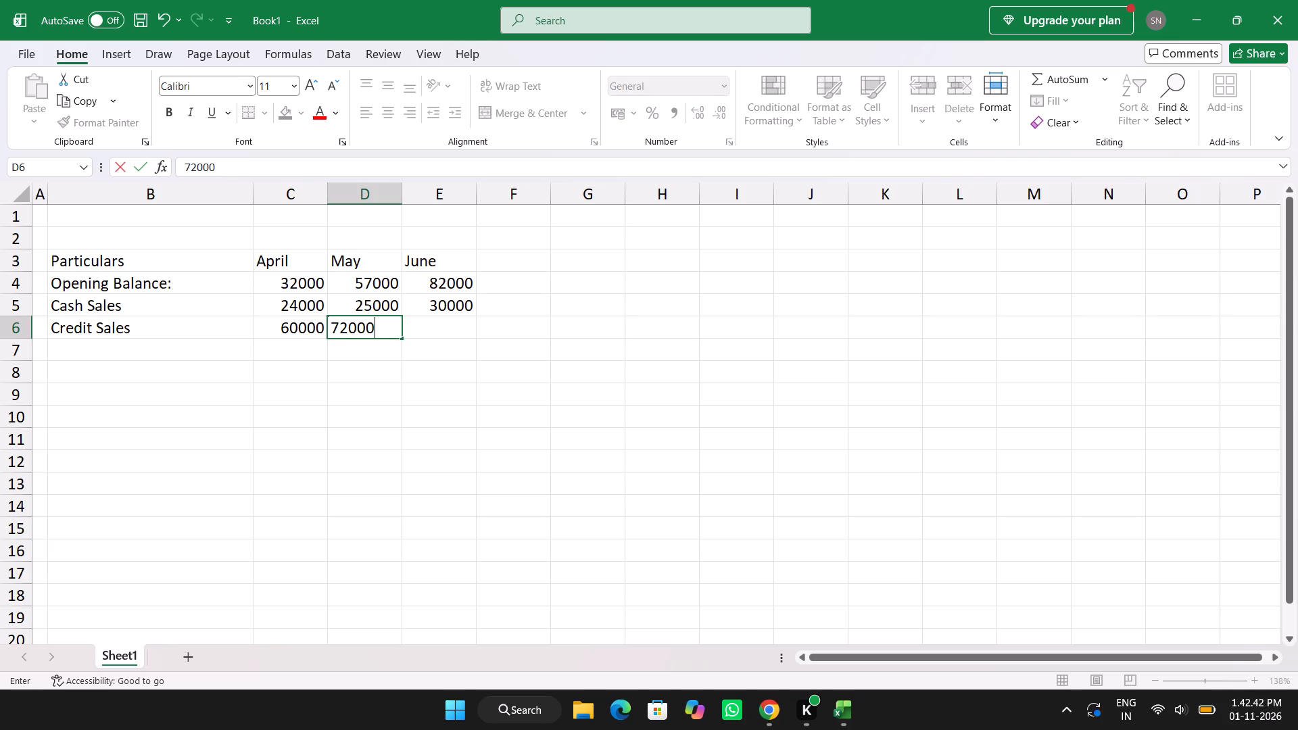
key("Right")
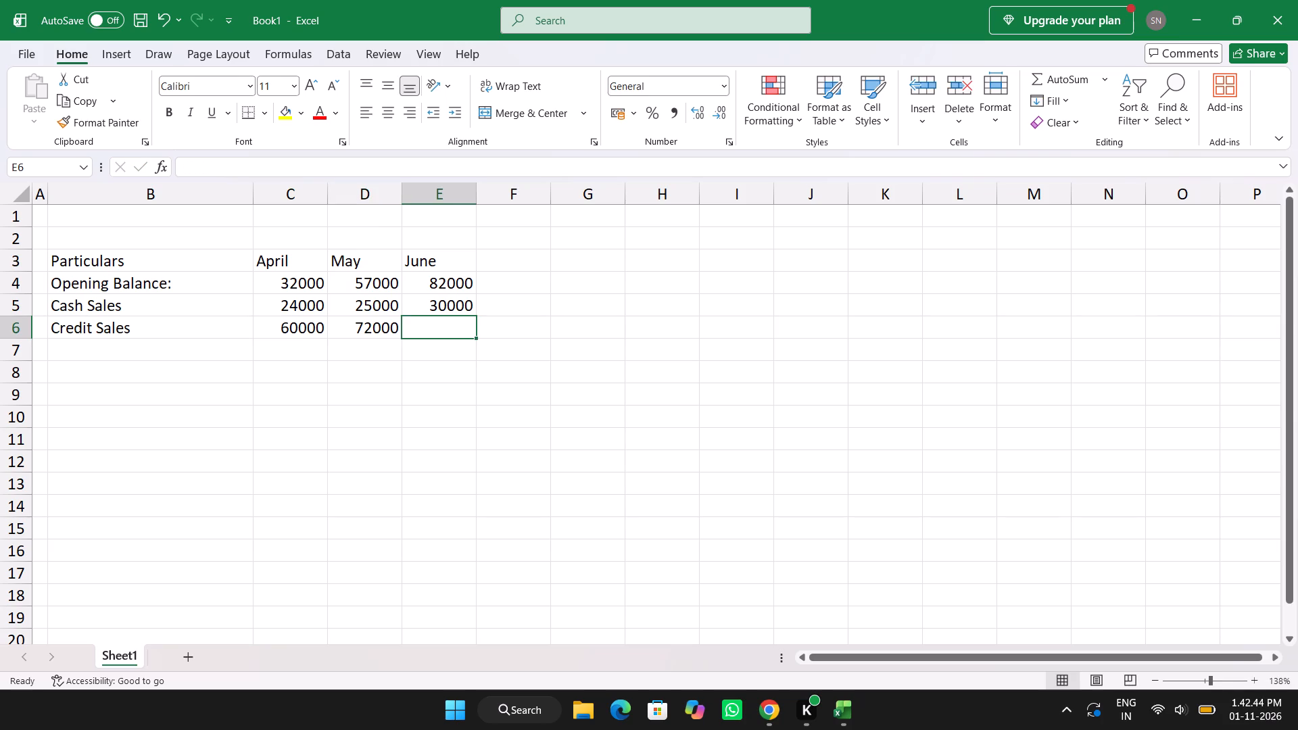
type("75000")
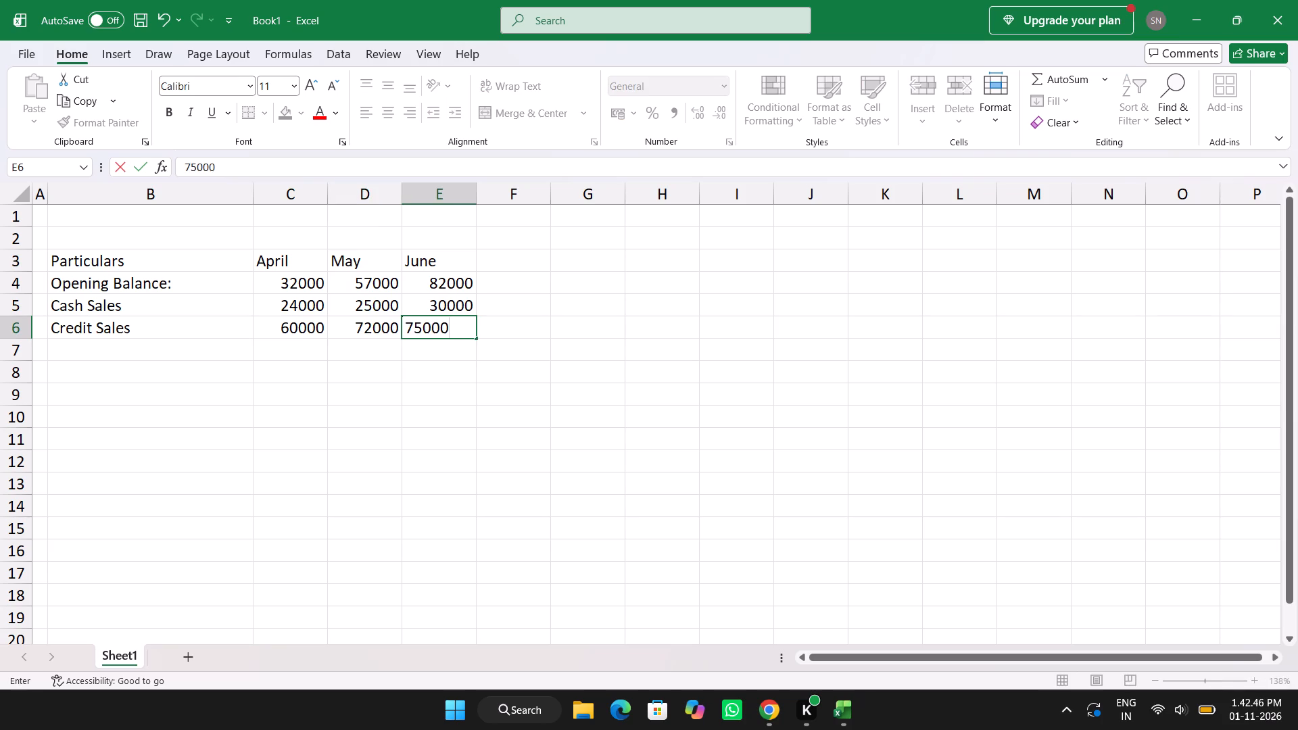
Enter the row label "Total Receipts" in cell B7, below Credit Sales.
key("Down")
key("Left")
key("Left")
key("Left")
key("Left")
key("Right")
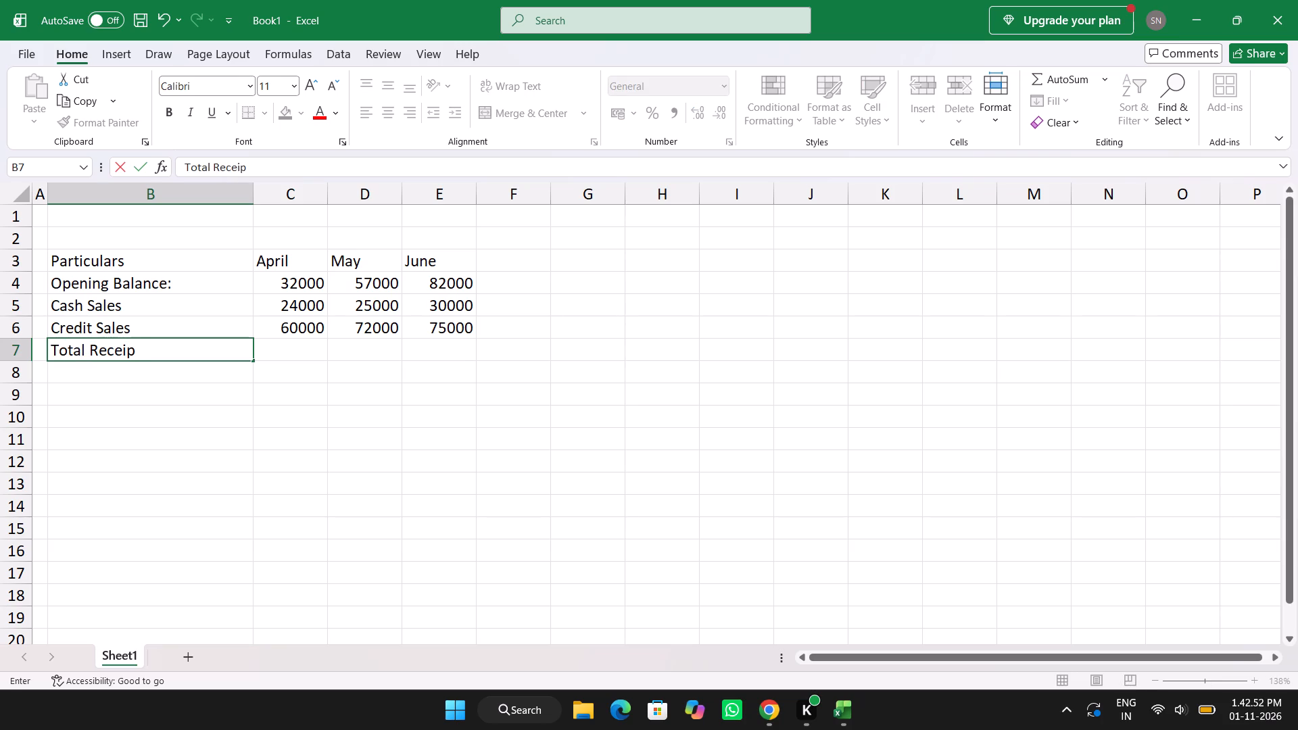
Enter the total receipts 116000 for April, 154000 for May and 187000 for June in row 7.
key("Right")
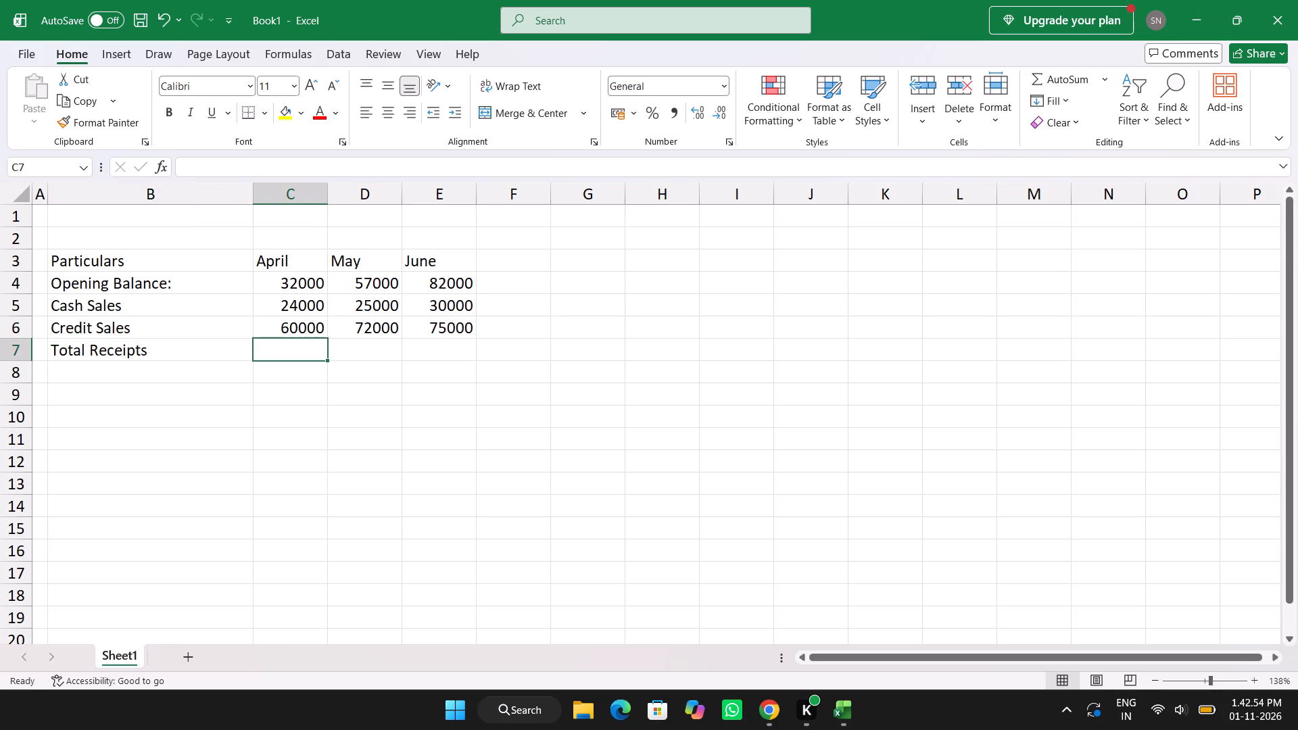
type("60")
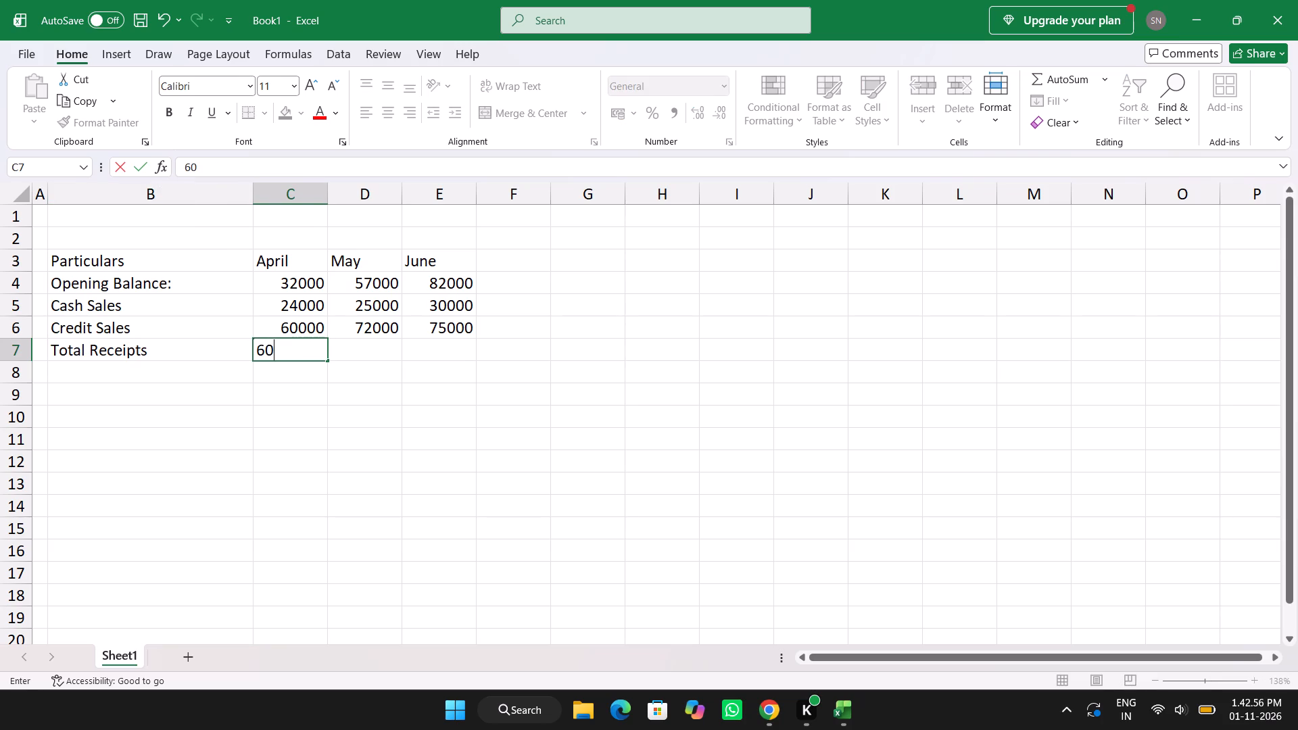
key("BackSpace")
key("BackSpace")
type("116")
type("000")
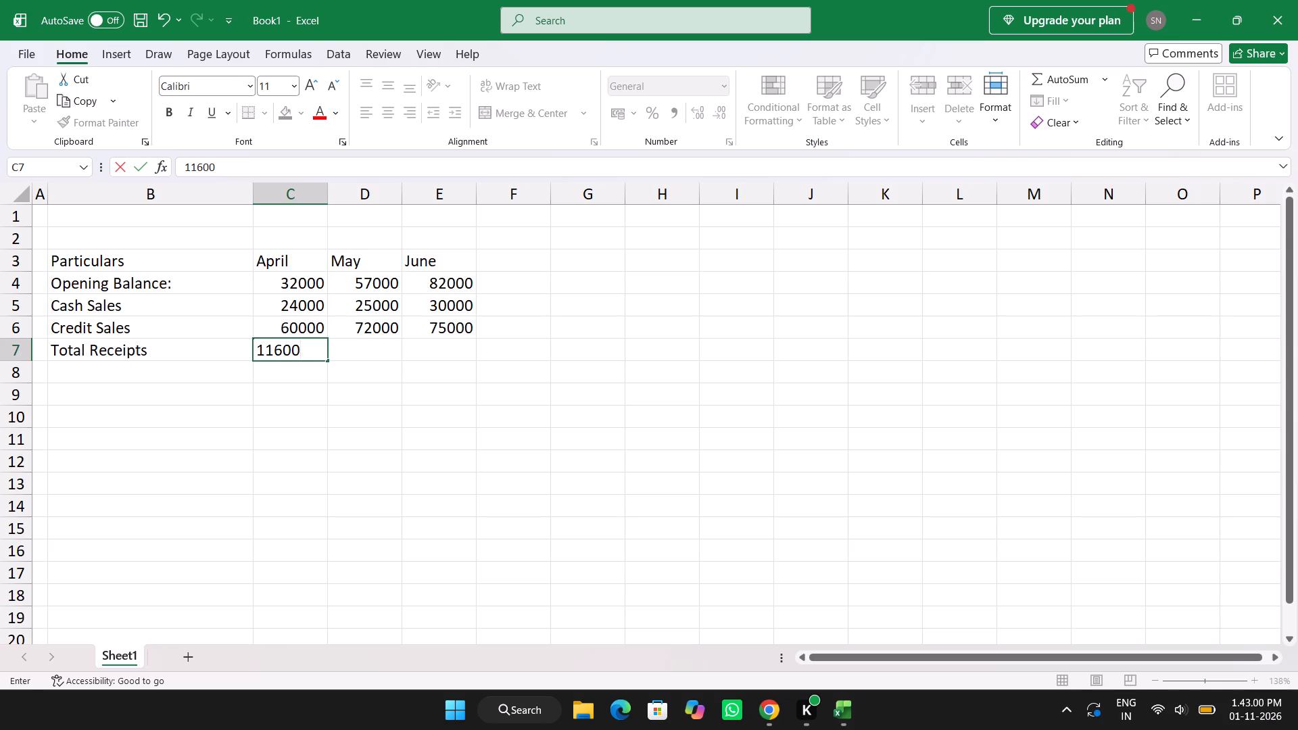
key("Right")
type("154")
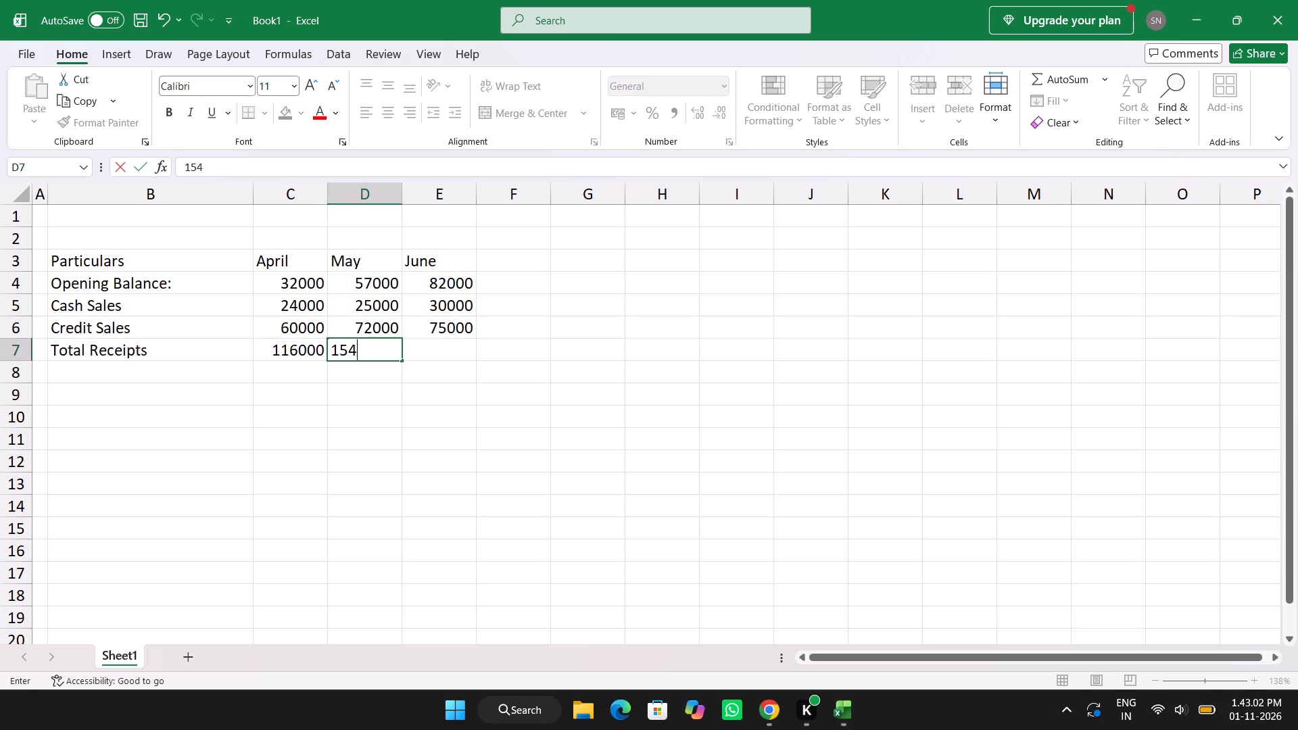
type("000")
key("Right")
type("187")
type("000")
Enter the section label "Payments/Distributions" in cell B9, leaving row 8 blank below Total Receipts.
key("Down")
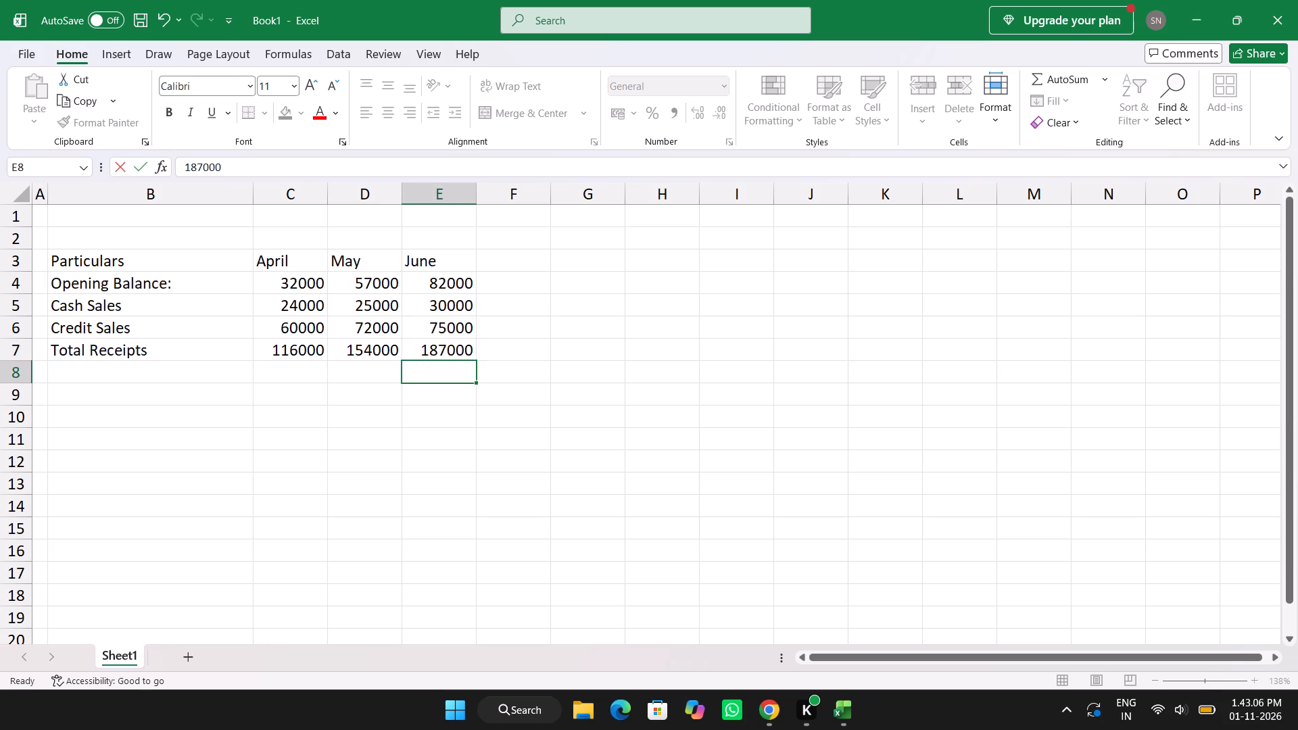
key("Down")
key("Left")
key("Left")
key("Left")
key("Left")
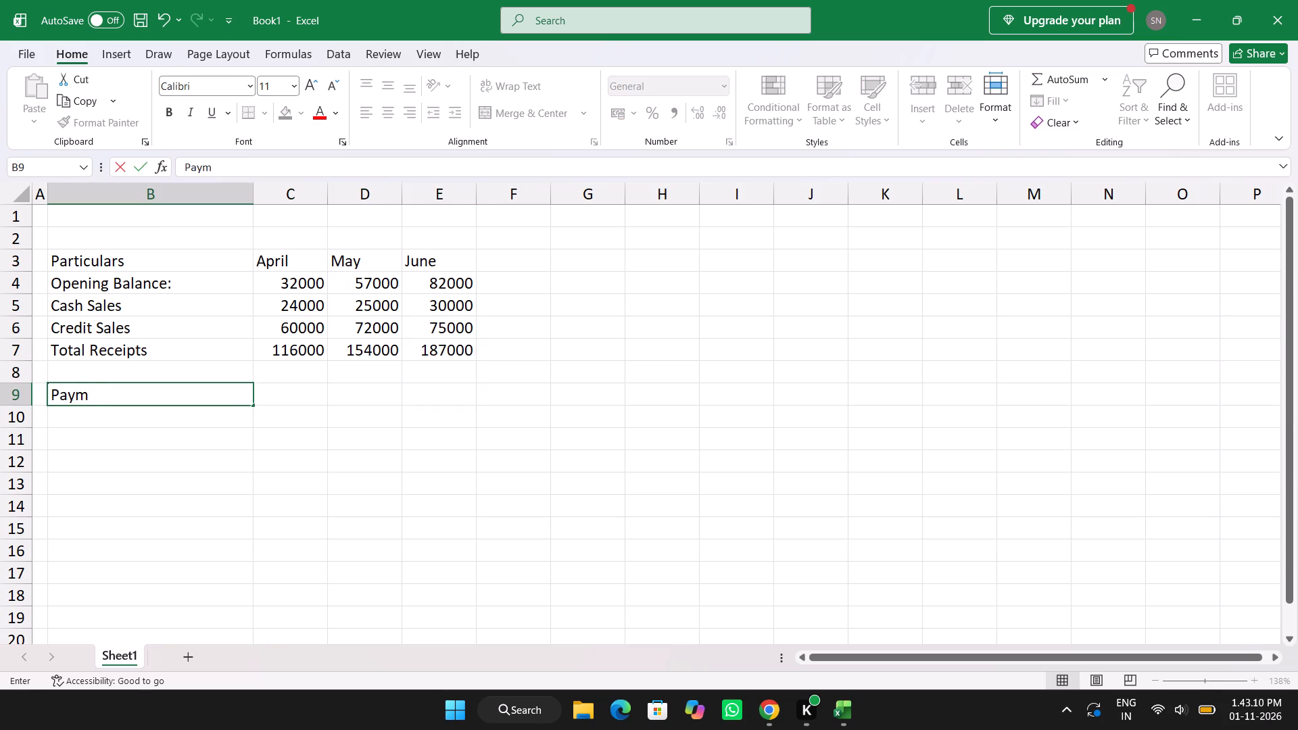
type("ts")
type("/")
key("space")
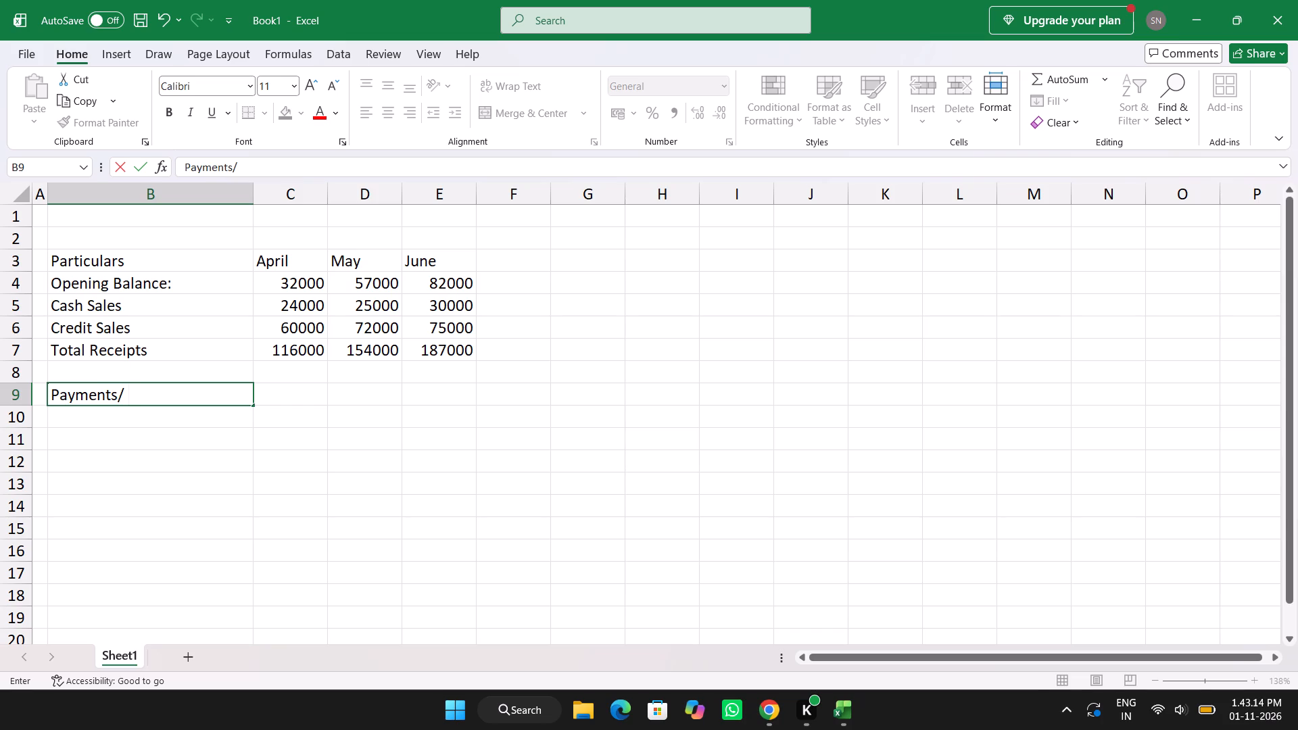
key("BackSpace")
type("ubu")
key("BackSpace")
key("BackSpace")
key("BackSpace")
type("ibutions")
Enter the row label "Cash Purchases" in cell B10, below Payments/Distributions.
key("Down")
key("Left")
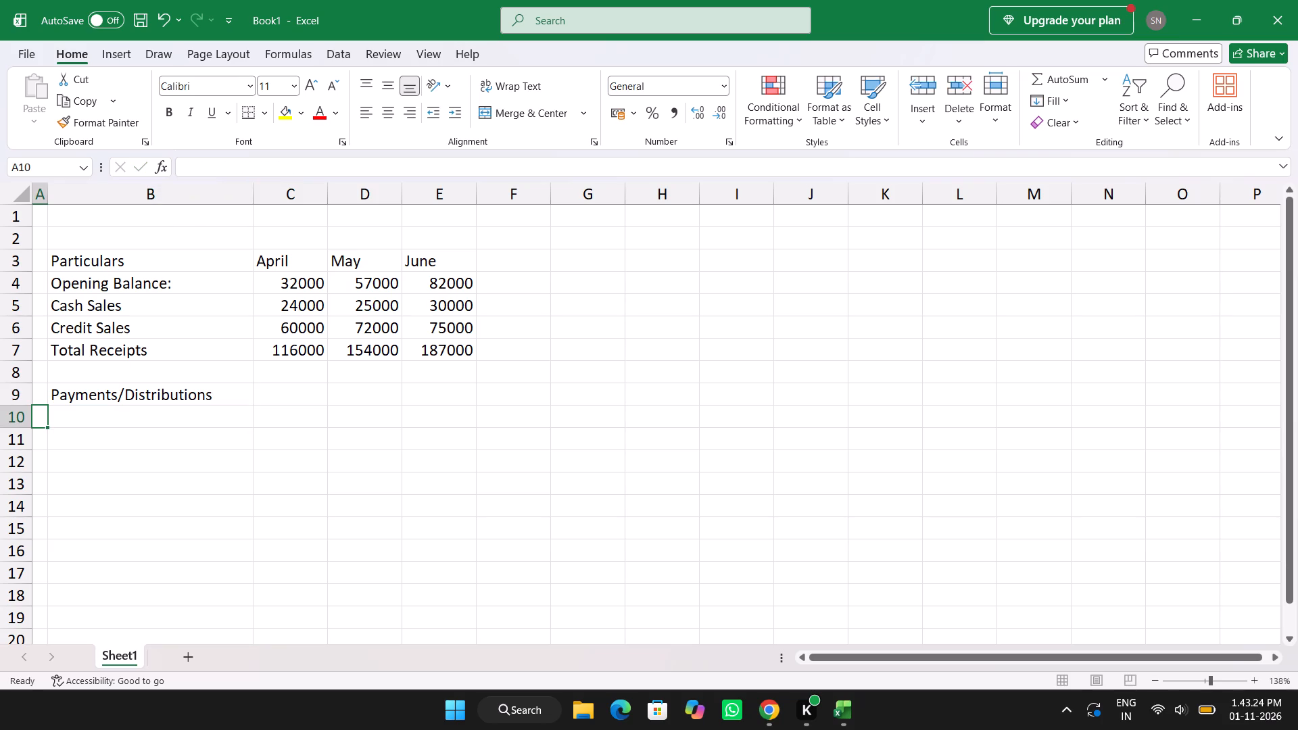
type("sh")
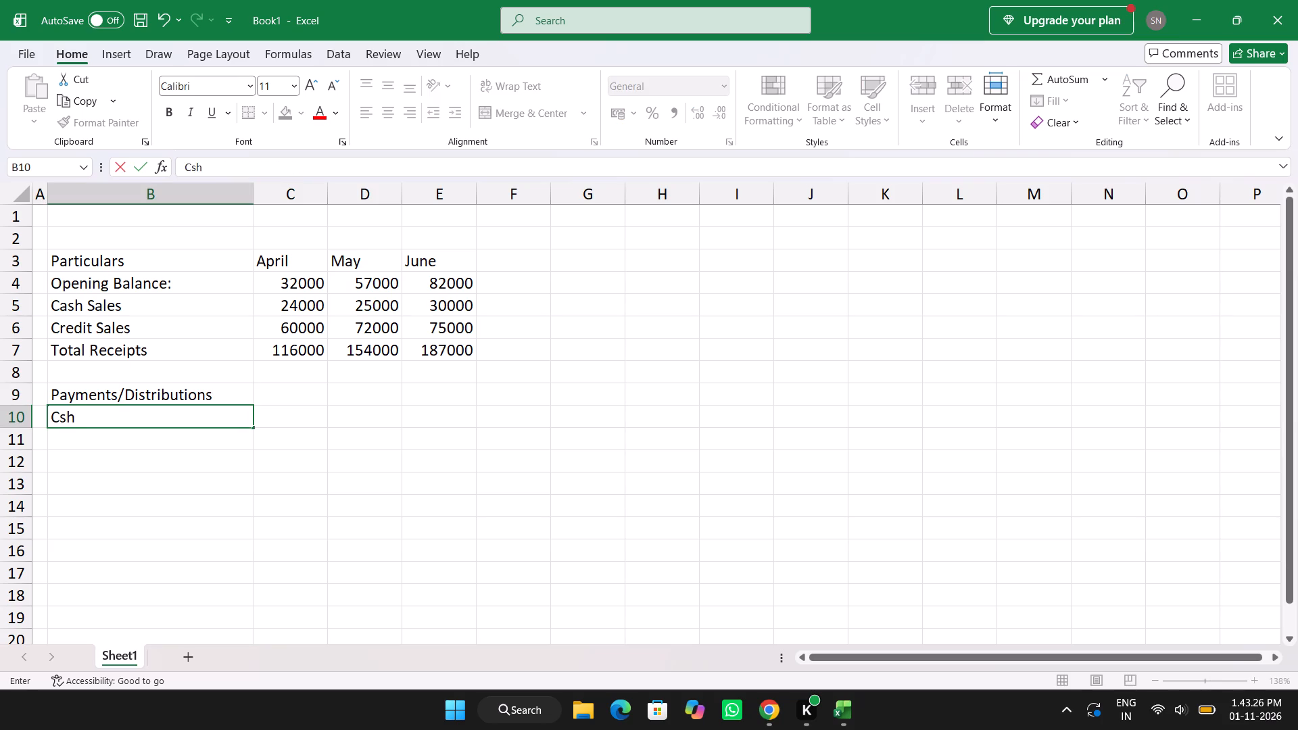
key("BackSpace")
type("as")
key("BackSpace")
key("BackSpace")
key("BackSpace")
type("as")
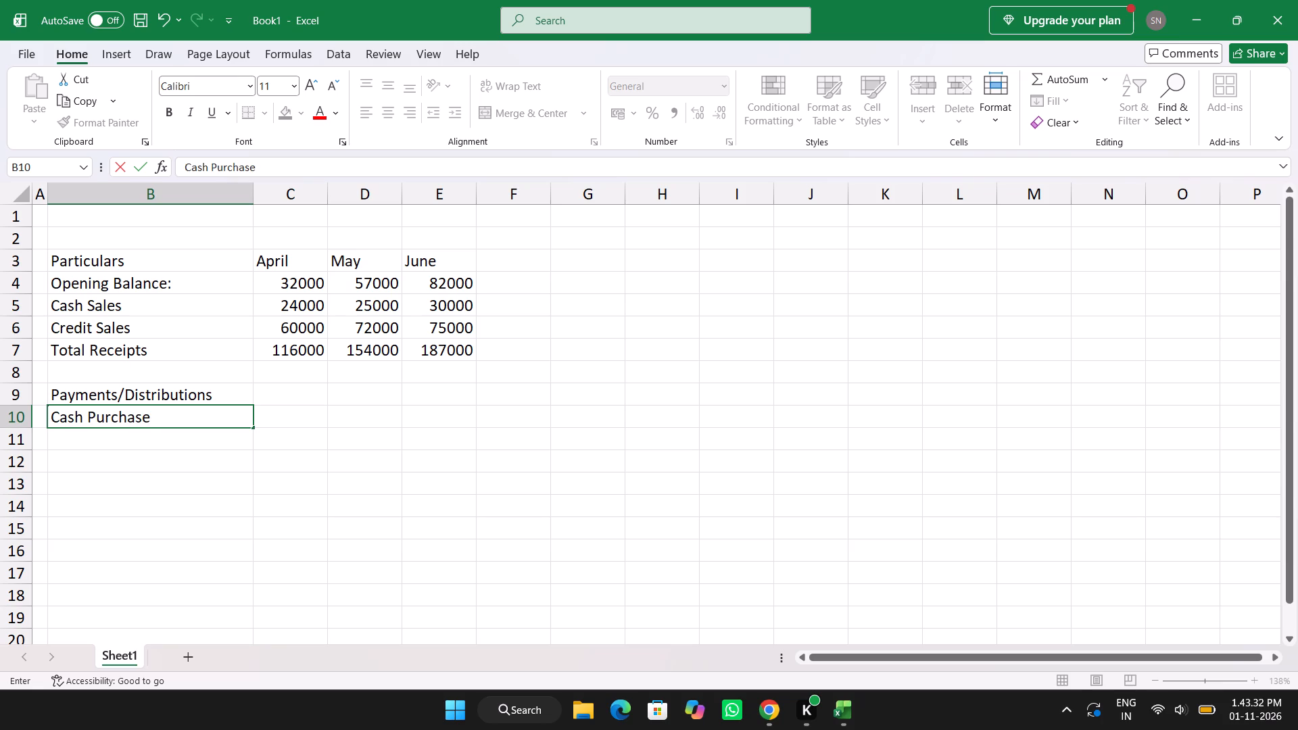
key("s")
Enter the cash purchases 44000 for April, 56000 for May and 60000 for June in row 10.
key("Right")
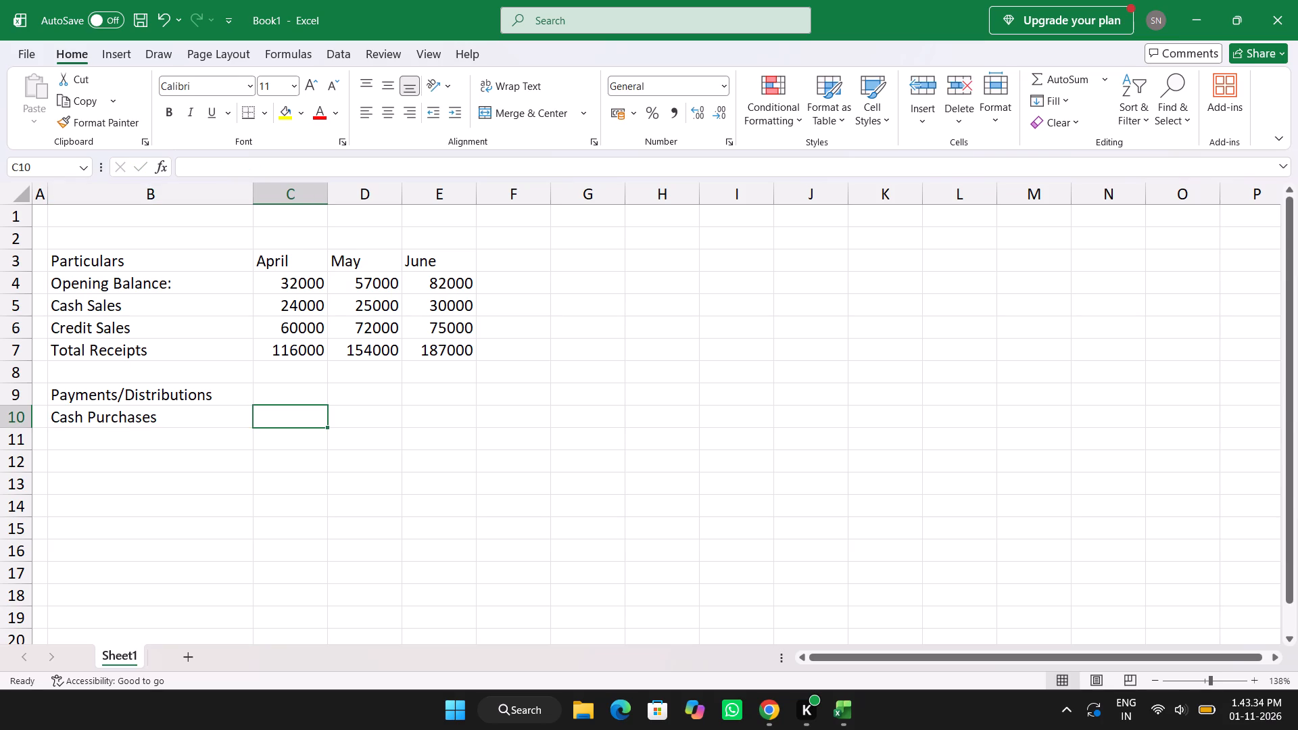
type("44000")
key("Right")
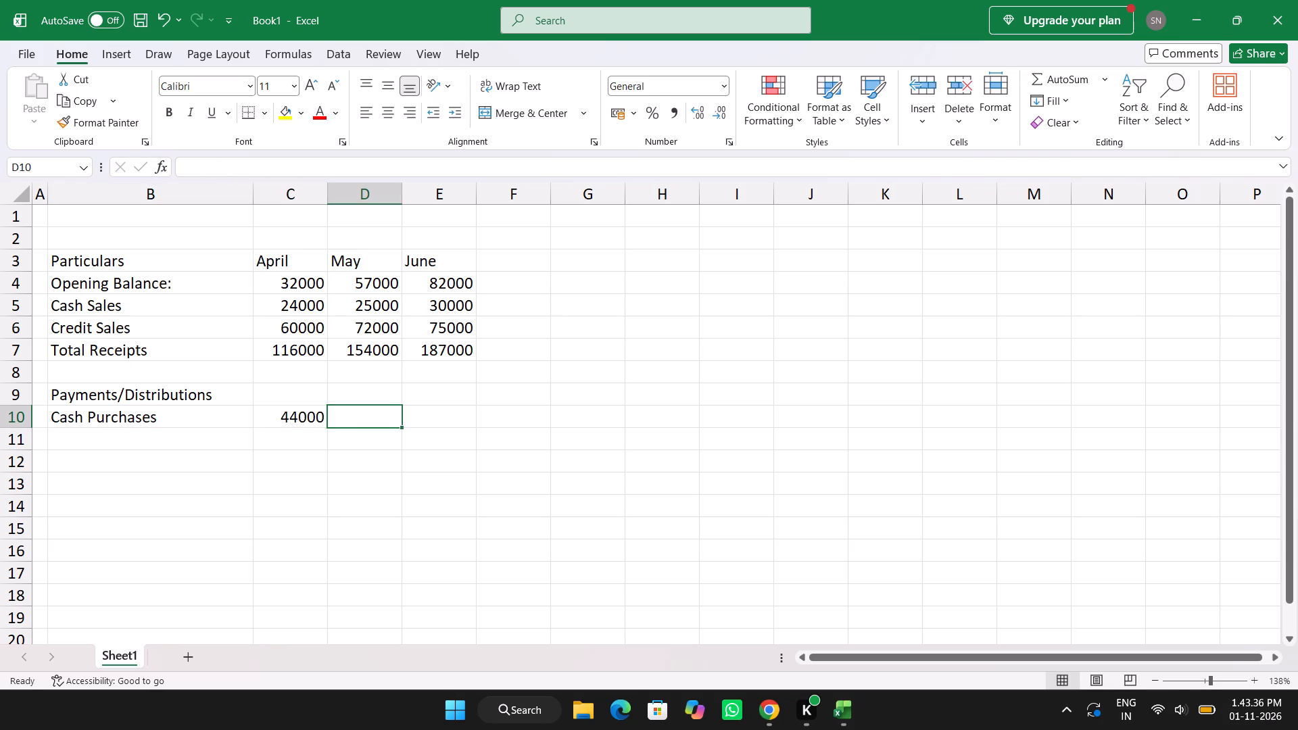
type("56000")
key("Right")
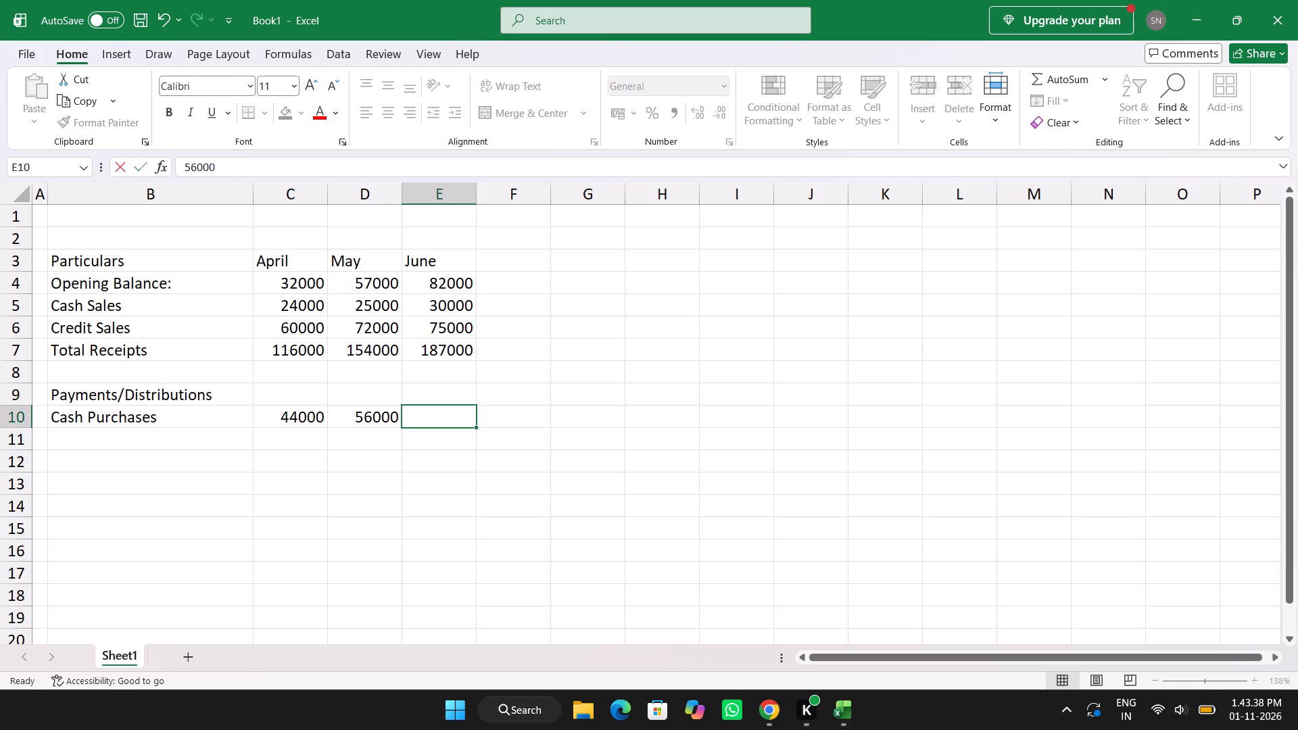
type("60000")
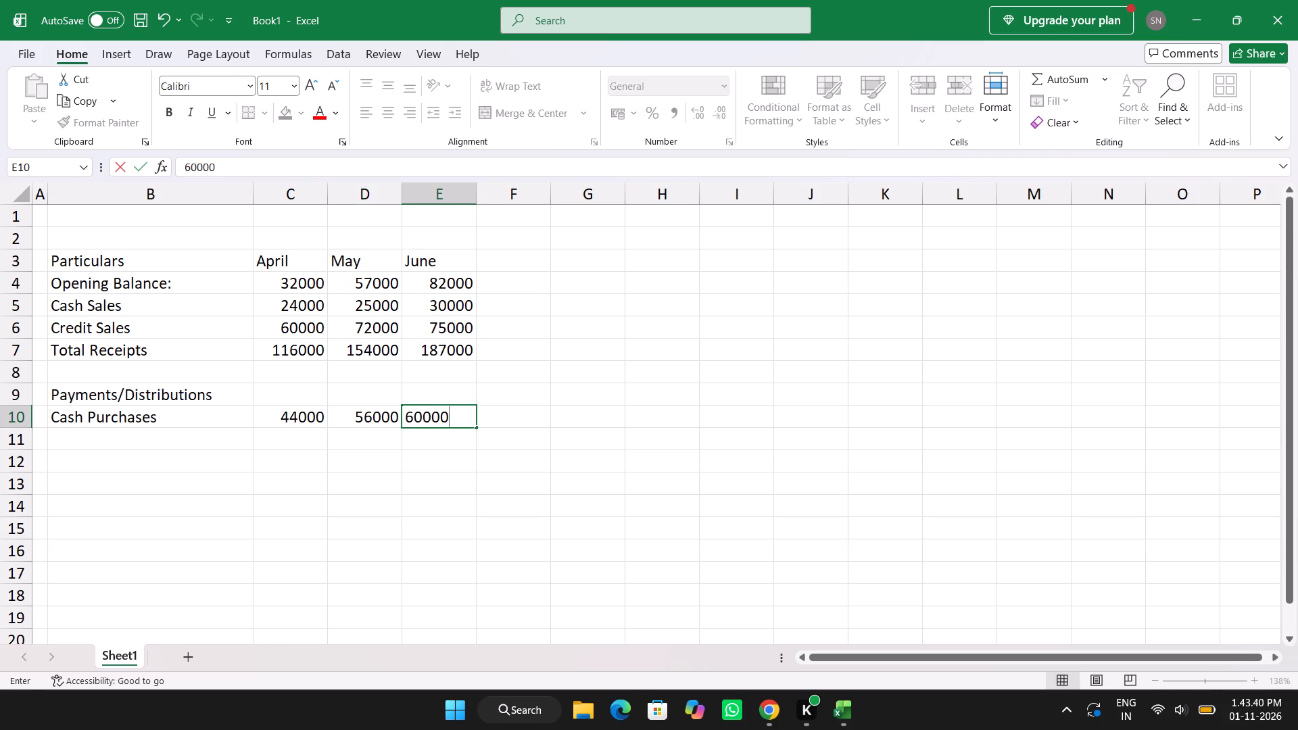
Add a Wages row in row 11 with 9000 for April, 9000 for May and 11000 for June.
key("Down")
key("Left")
key("Left")
key("Left")
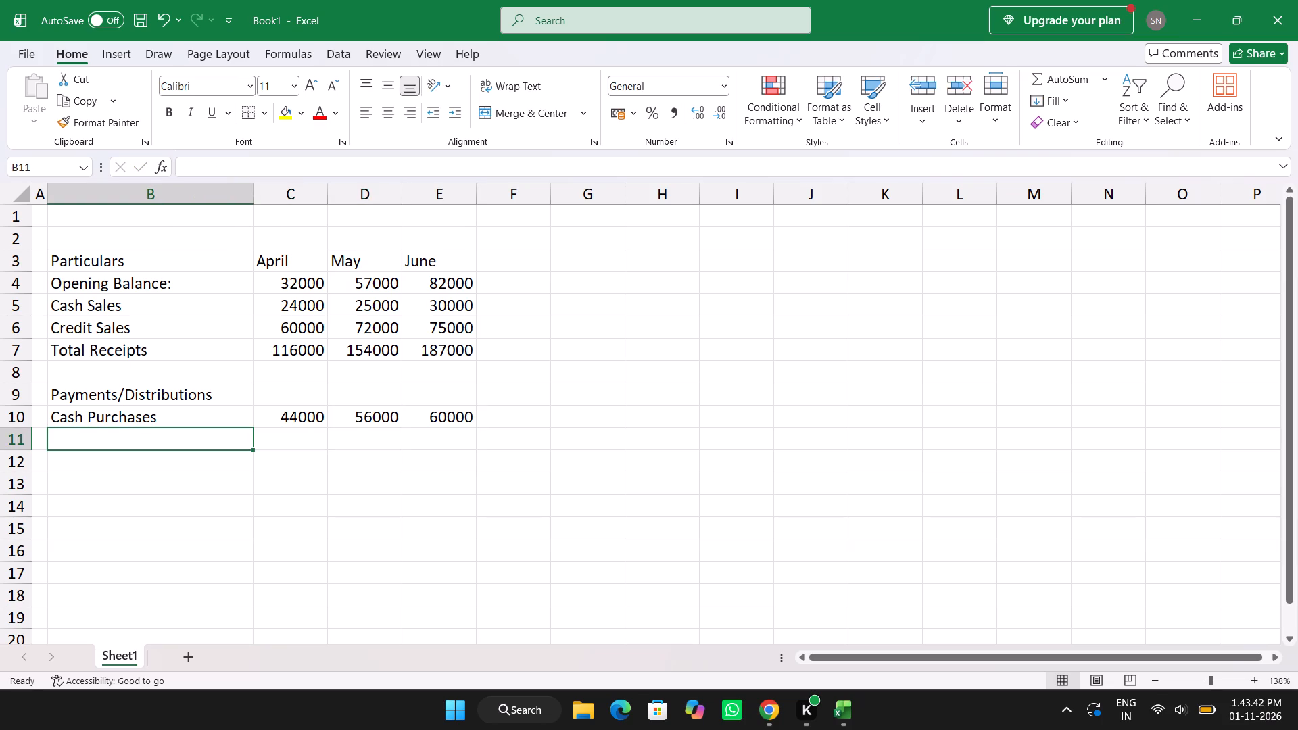
key("Right")
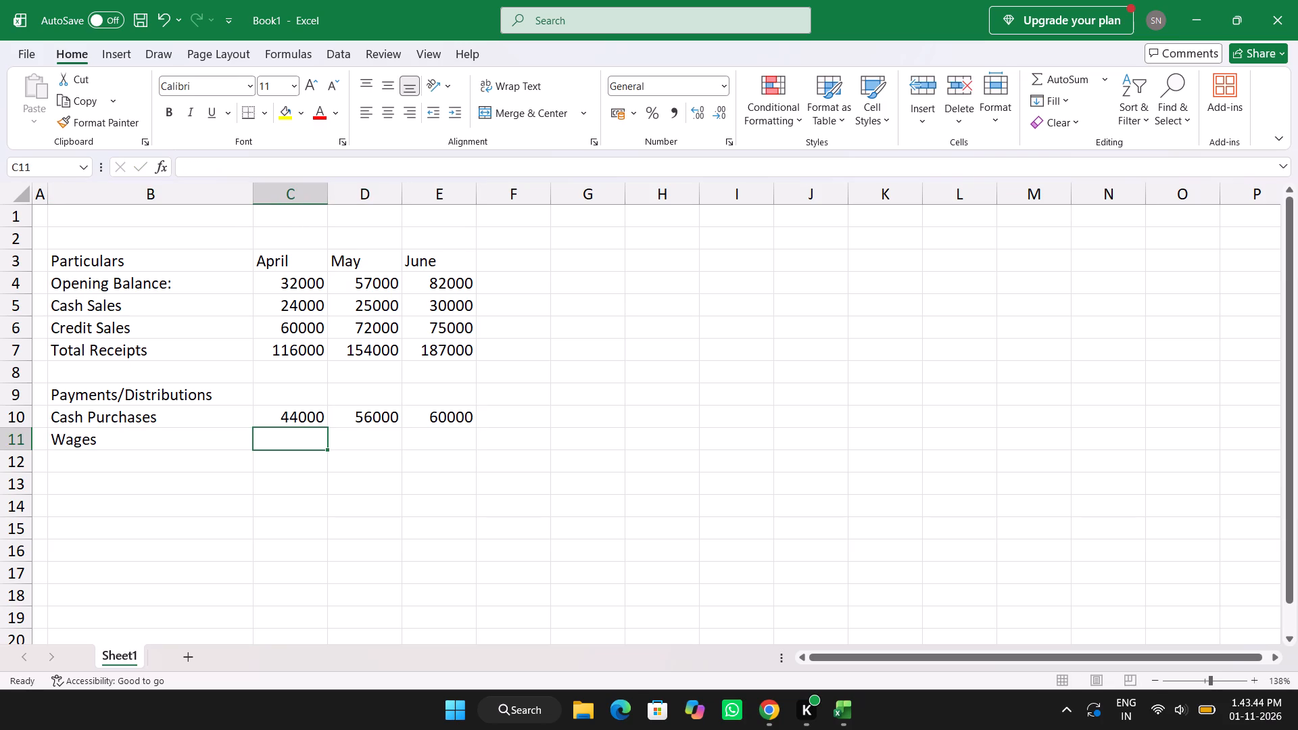
type("9000")
key("Right")
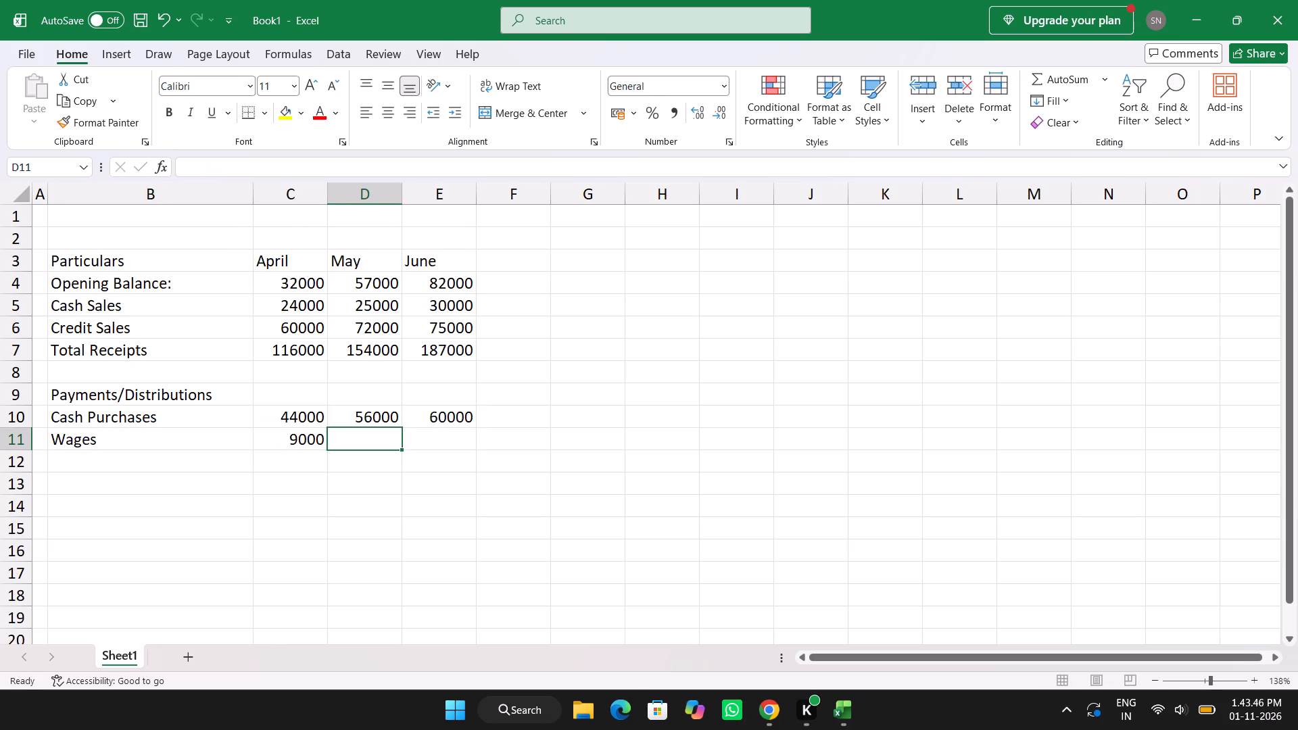
type("90000")
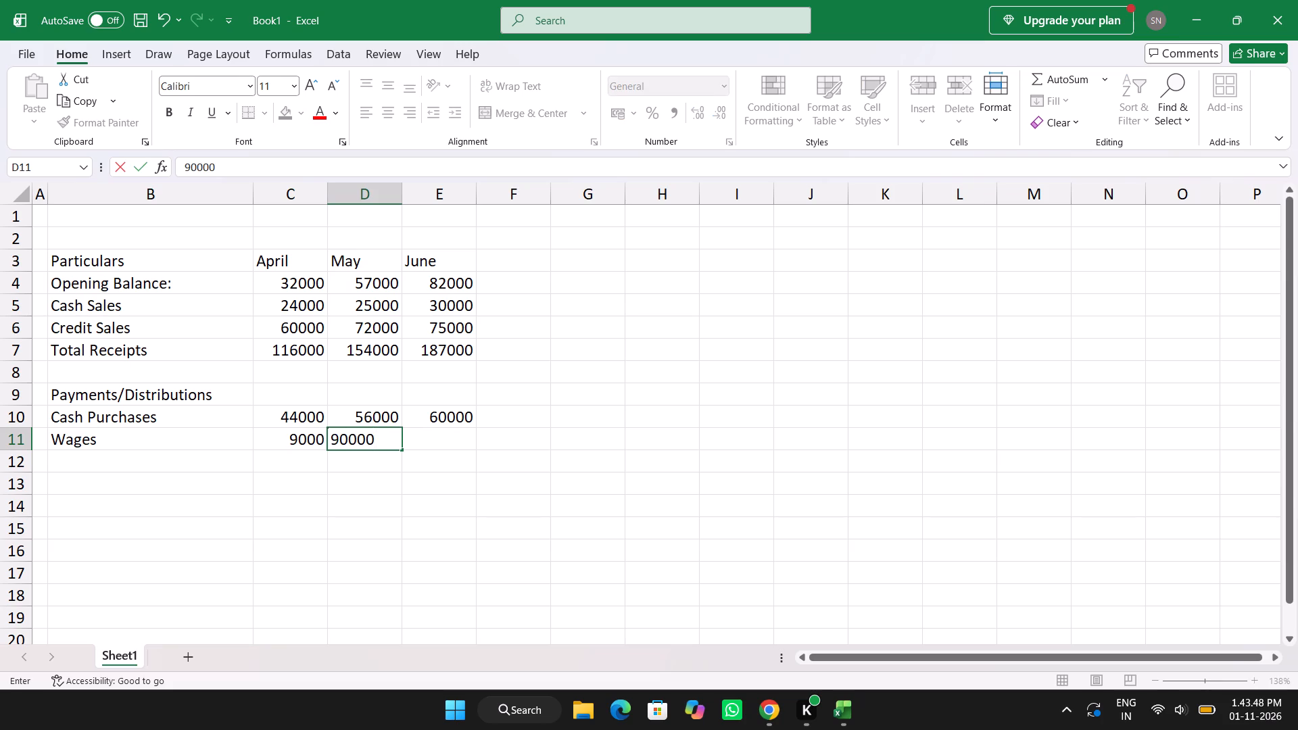
key("BackSpace")
key("Right")
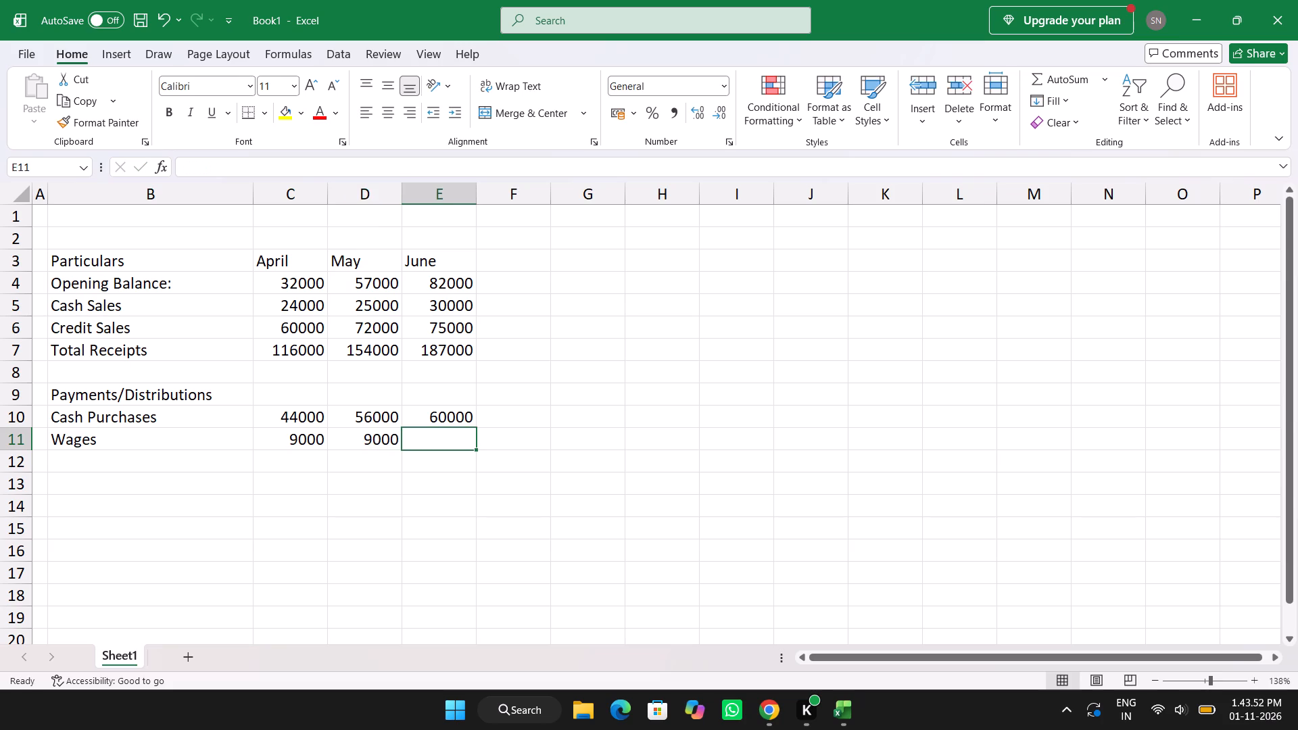
type("11000")
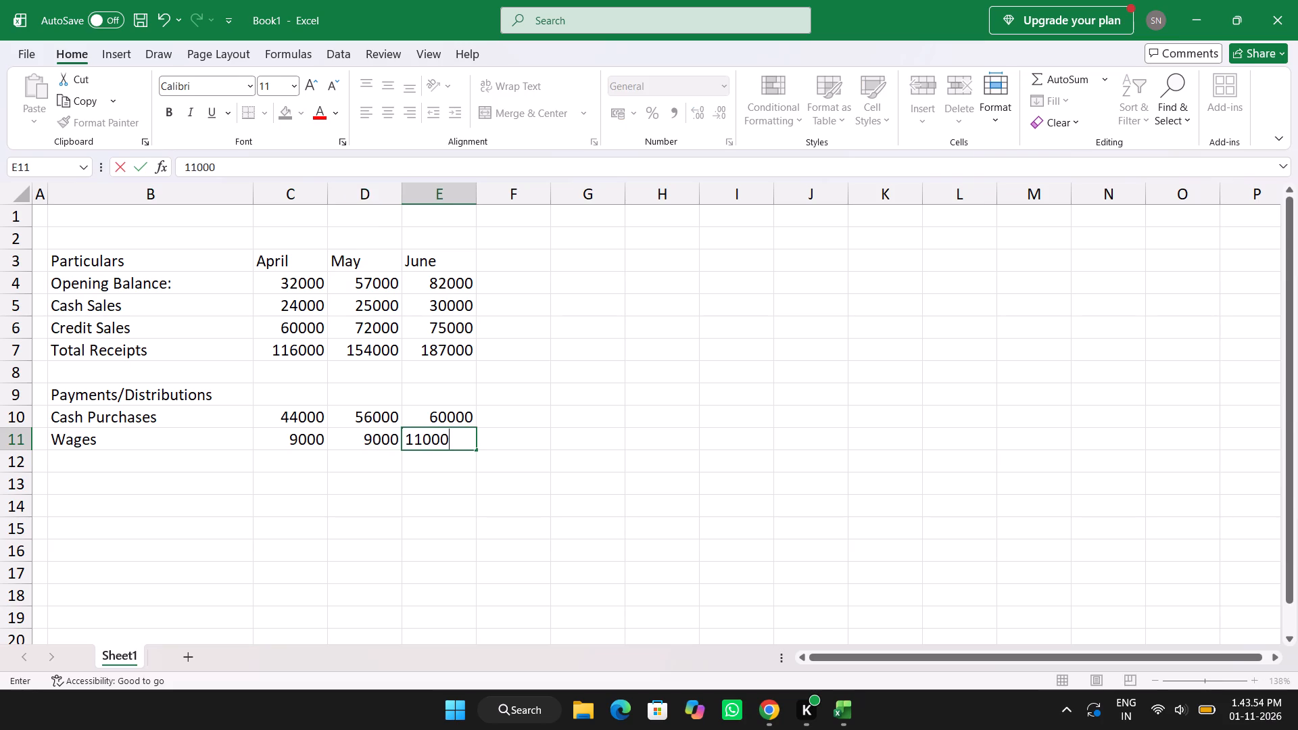
Add an Expenses row in row 12 with 6000 for April, 7000 for May and 9000 for June.
key("Down")
key("Left")
key("Left")
key("Left")
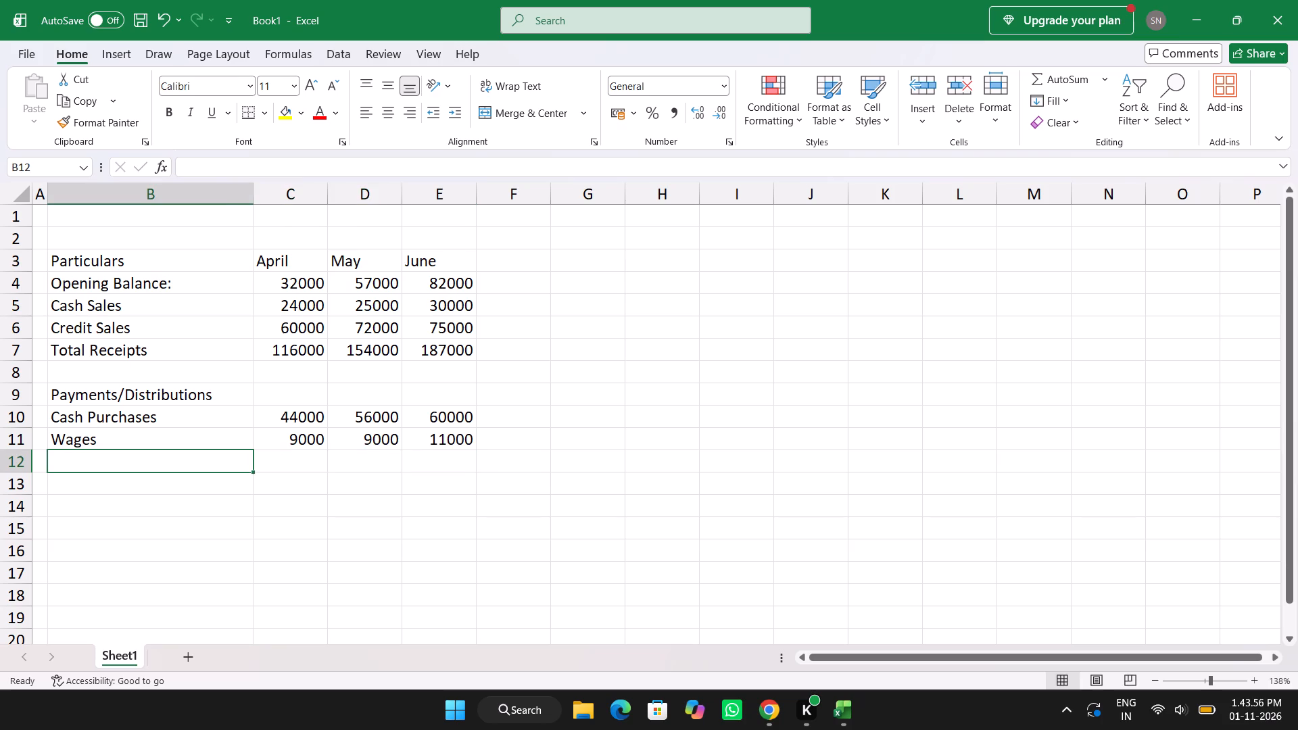
key("e")
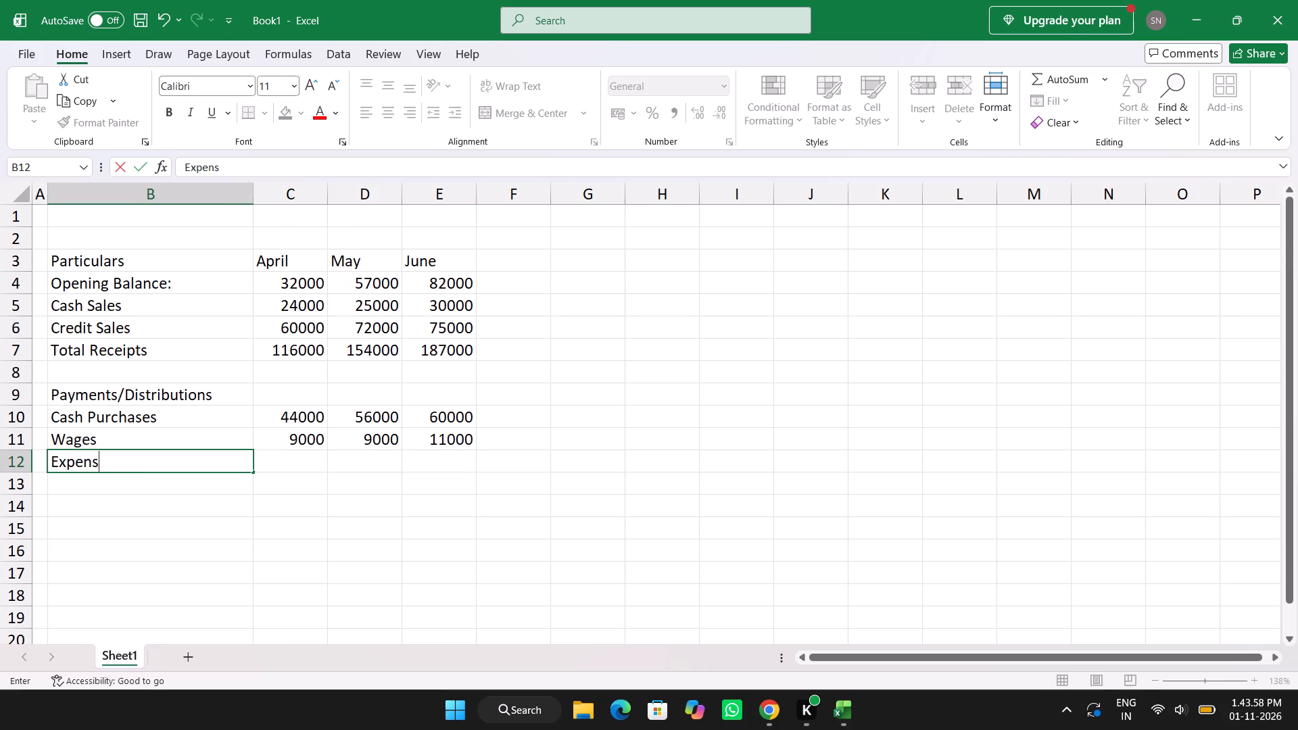
key("Right")
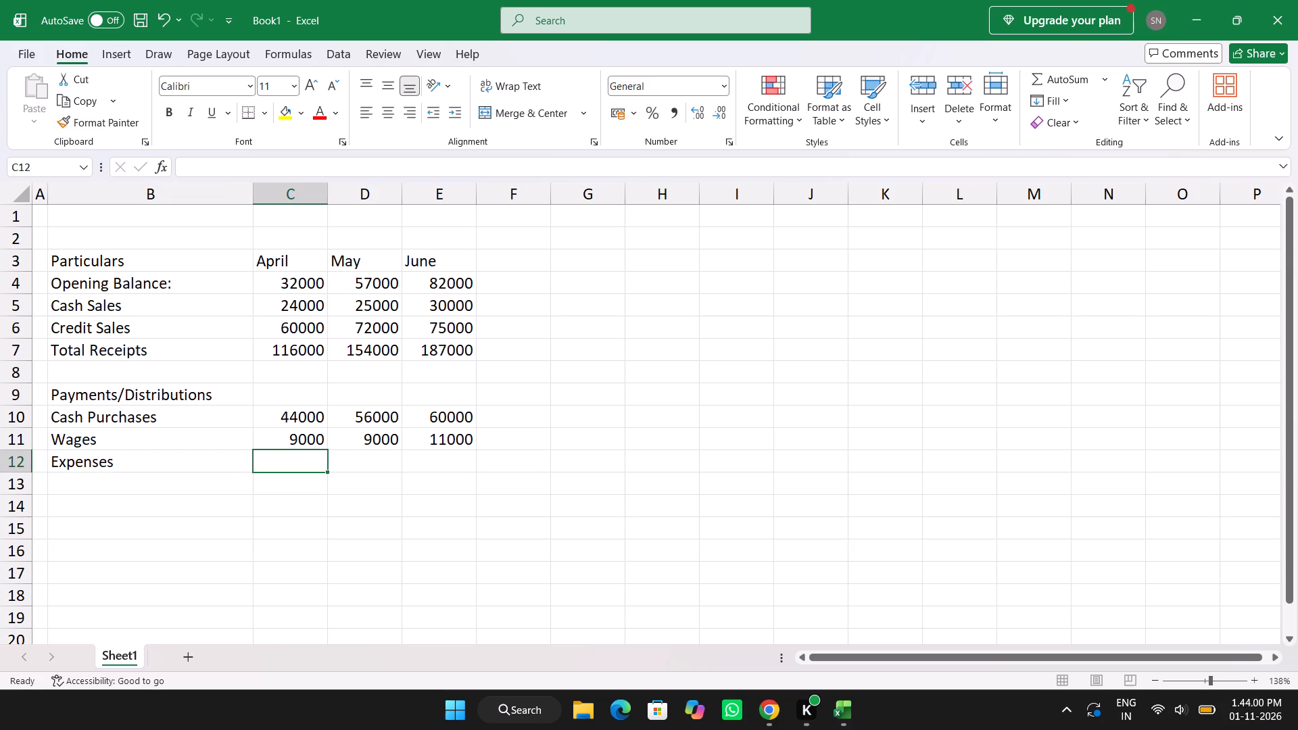
type("6000")
key("Right")
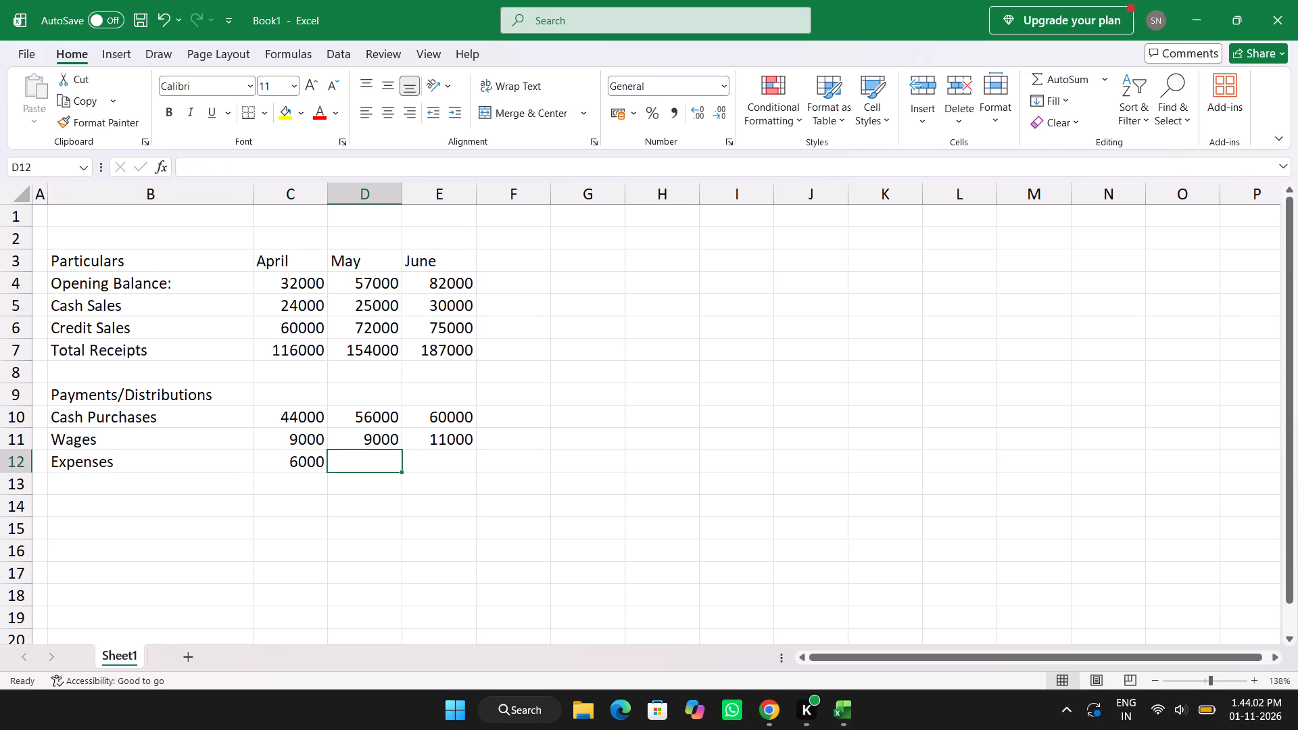
type("7---")
key("BackSpace")
key("BackSpace")
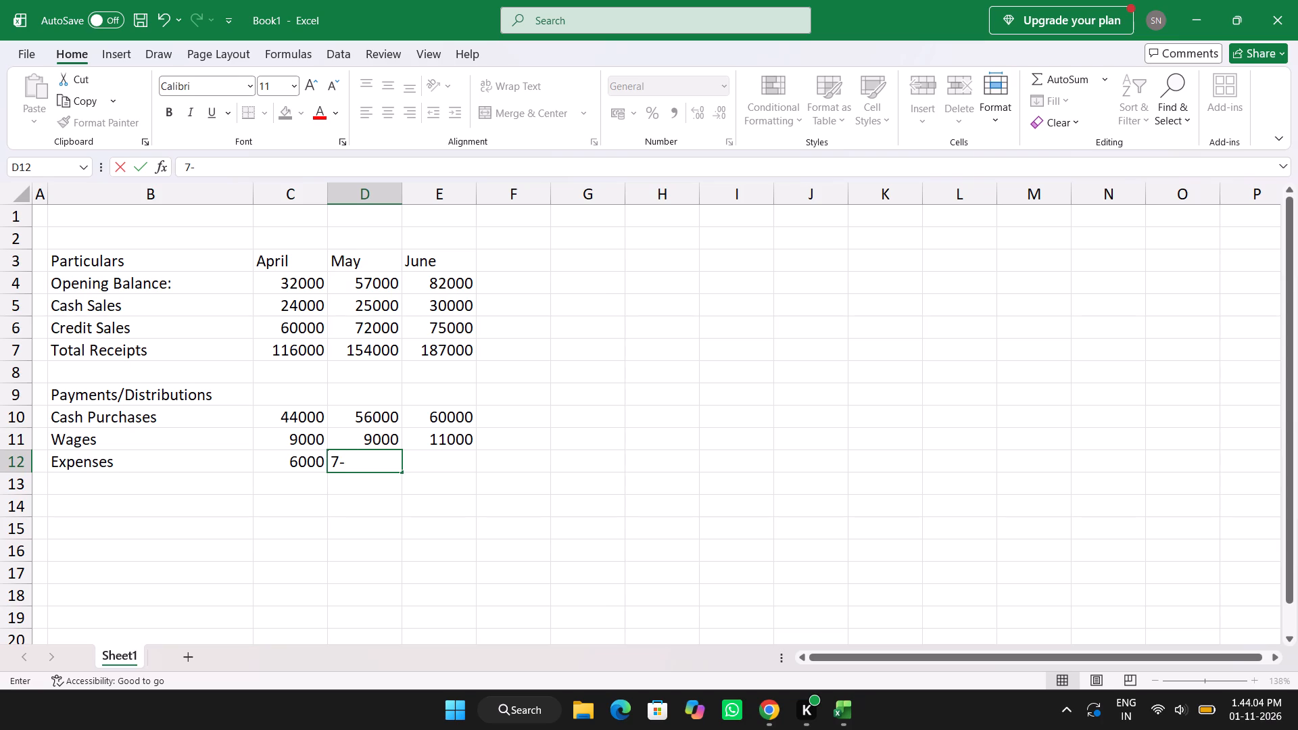
key("BackSpace")
type("000")
key("Right")
type("9000")
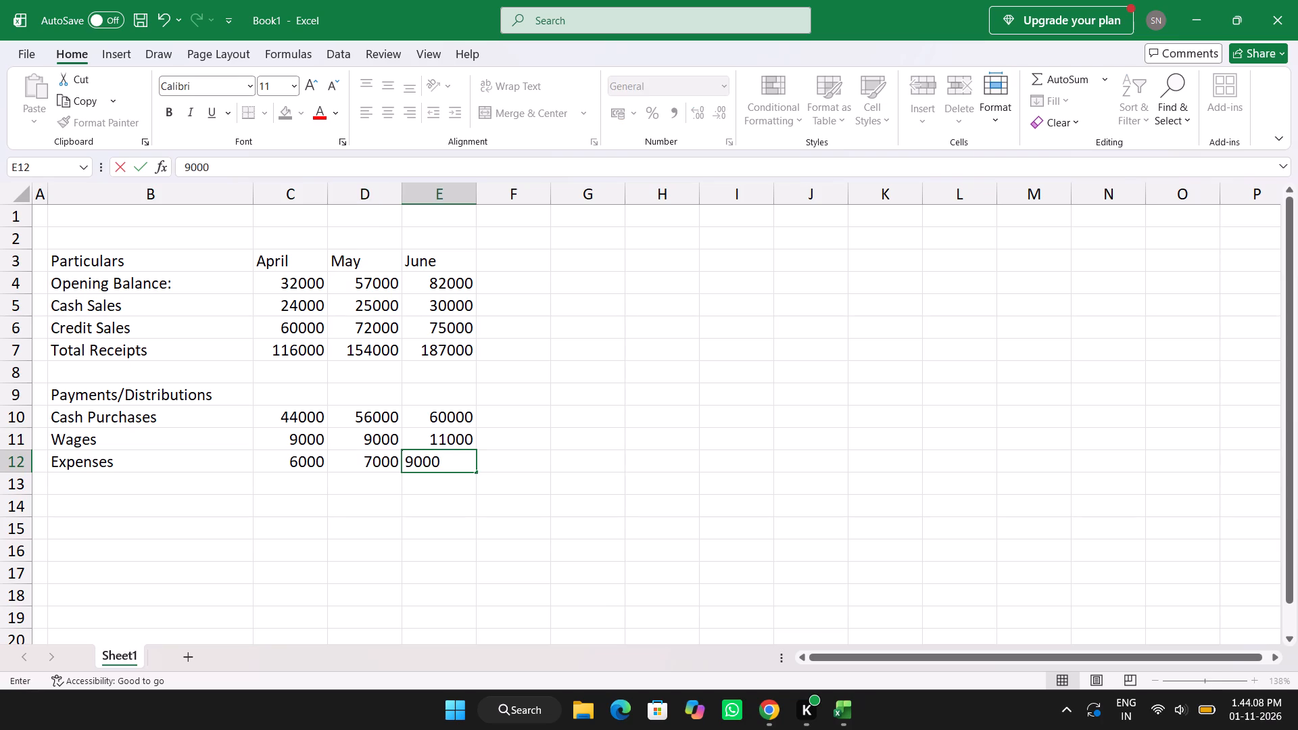
Enter the row label "Income Tax" in cell B13, below Expenses.
key("Down")
key("Left")
key("Left")
key("Left")
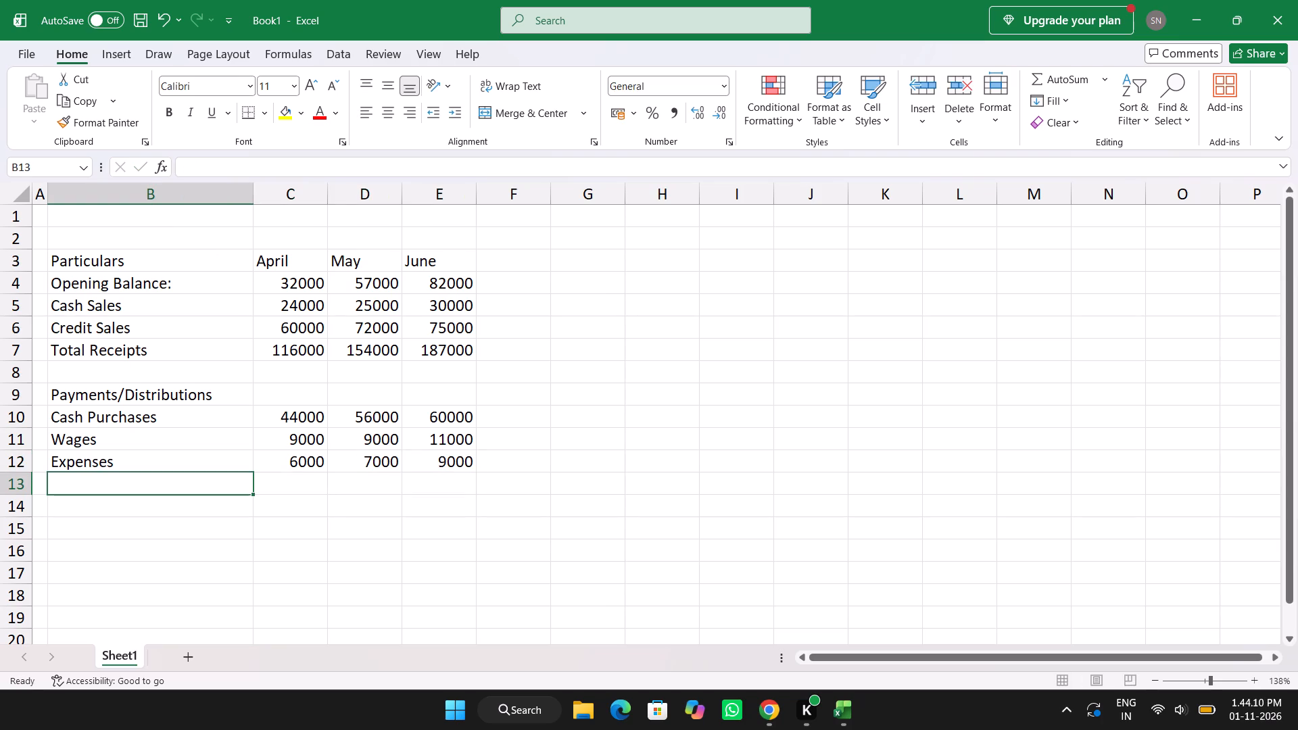
key("BackSpace")
key("BackSpace")
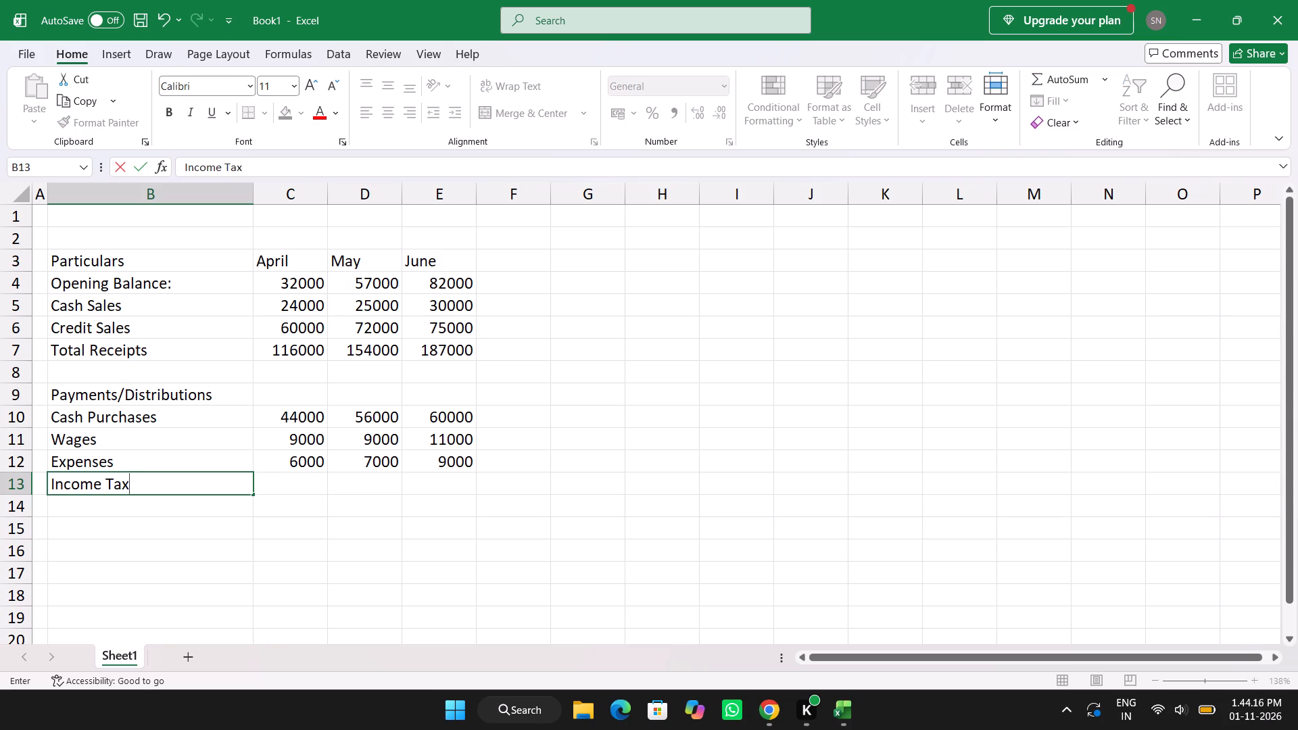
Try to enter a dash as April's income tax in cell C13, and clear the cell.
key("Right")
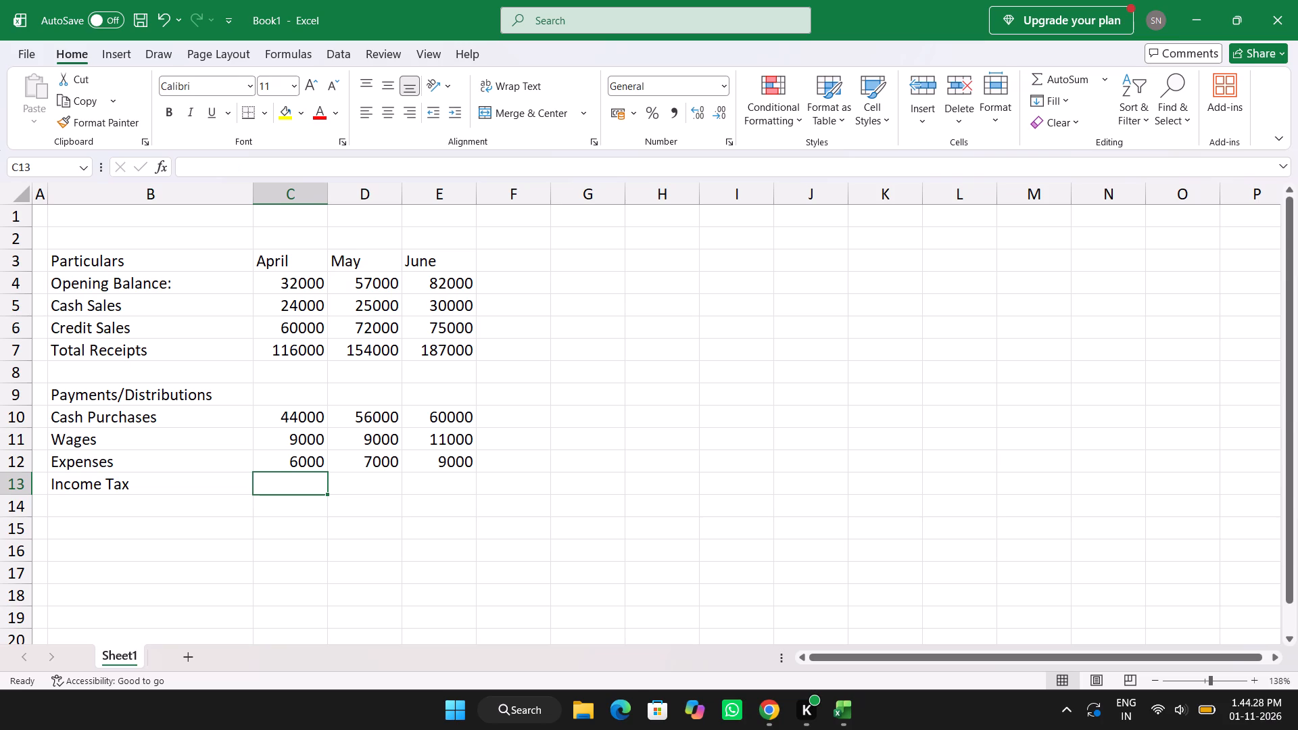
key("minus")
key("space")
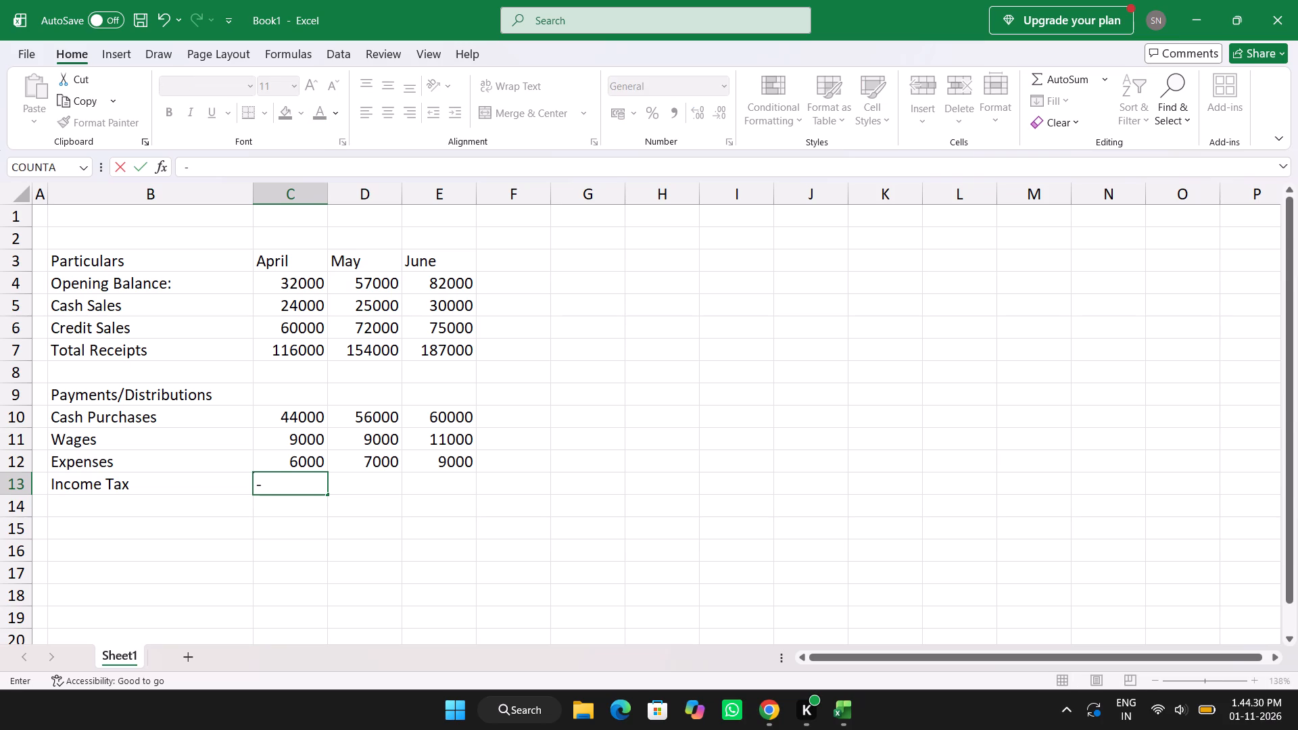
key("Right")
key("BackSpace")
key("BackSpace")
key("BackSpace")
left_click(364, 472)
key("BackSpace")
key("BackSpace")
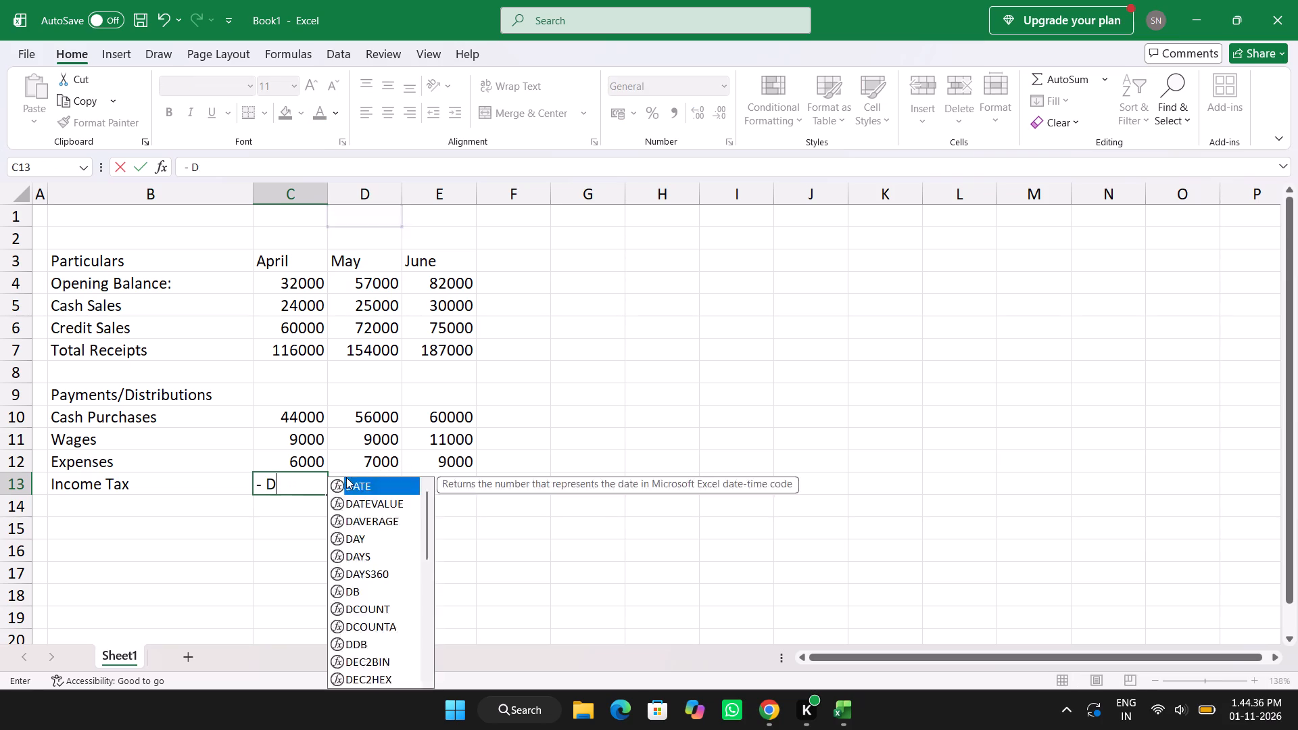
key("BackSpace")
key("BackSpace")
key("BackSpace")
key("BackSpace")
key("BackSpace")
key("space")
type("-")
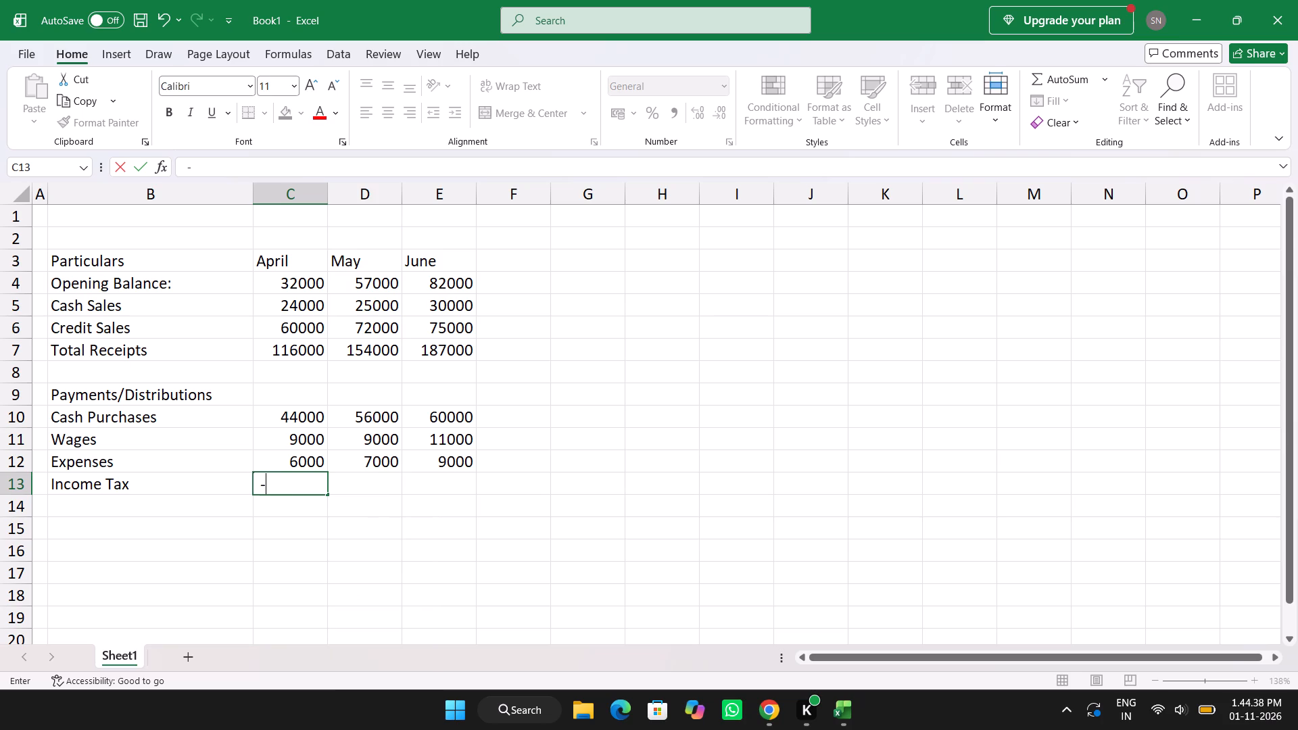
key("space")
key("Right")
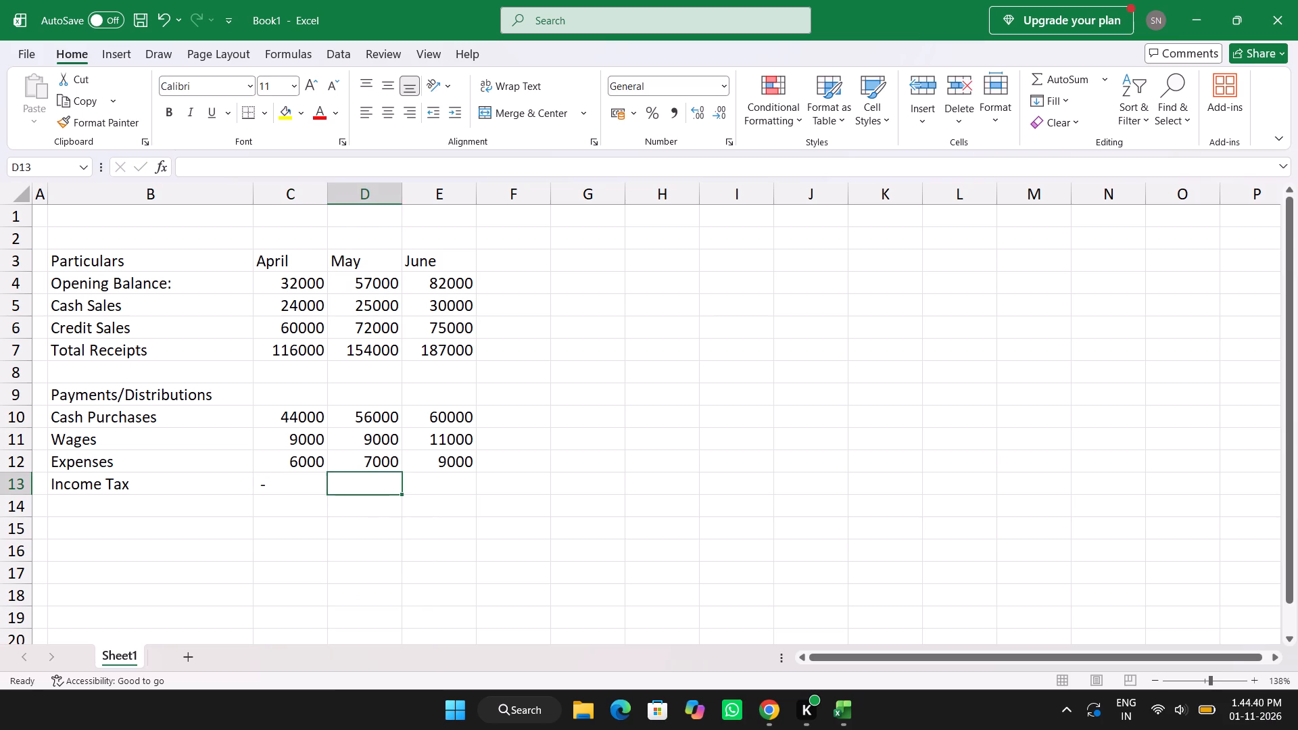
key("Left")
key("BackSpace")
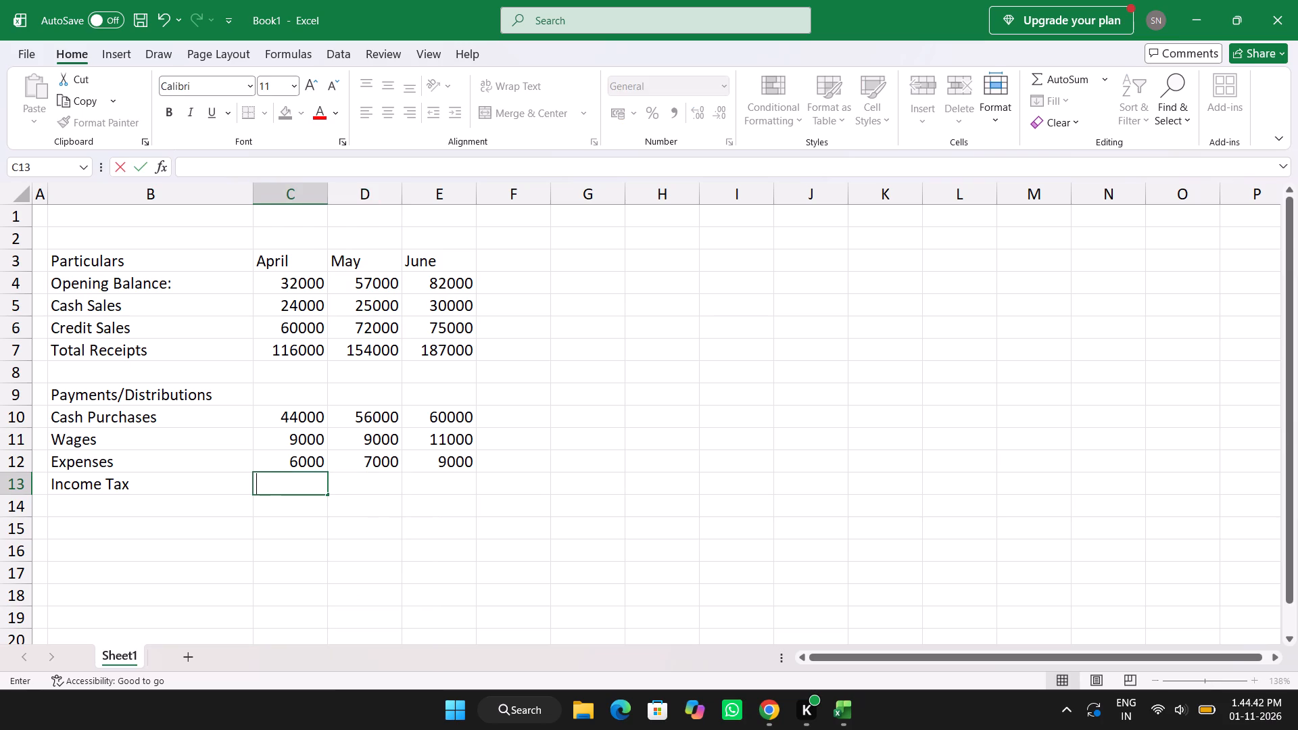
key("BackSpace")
Enter 28000 as June's income tax in cell E13, leaving April and May blank.
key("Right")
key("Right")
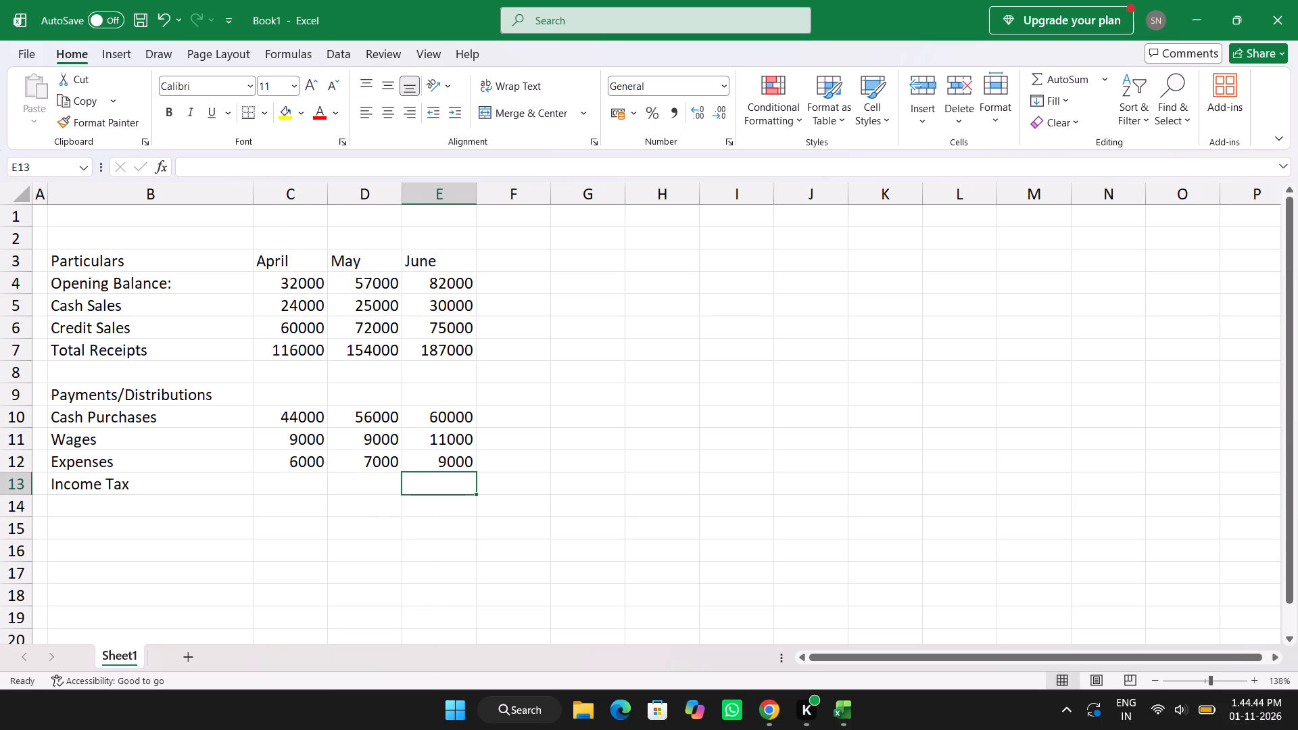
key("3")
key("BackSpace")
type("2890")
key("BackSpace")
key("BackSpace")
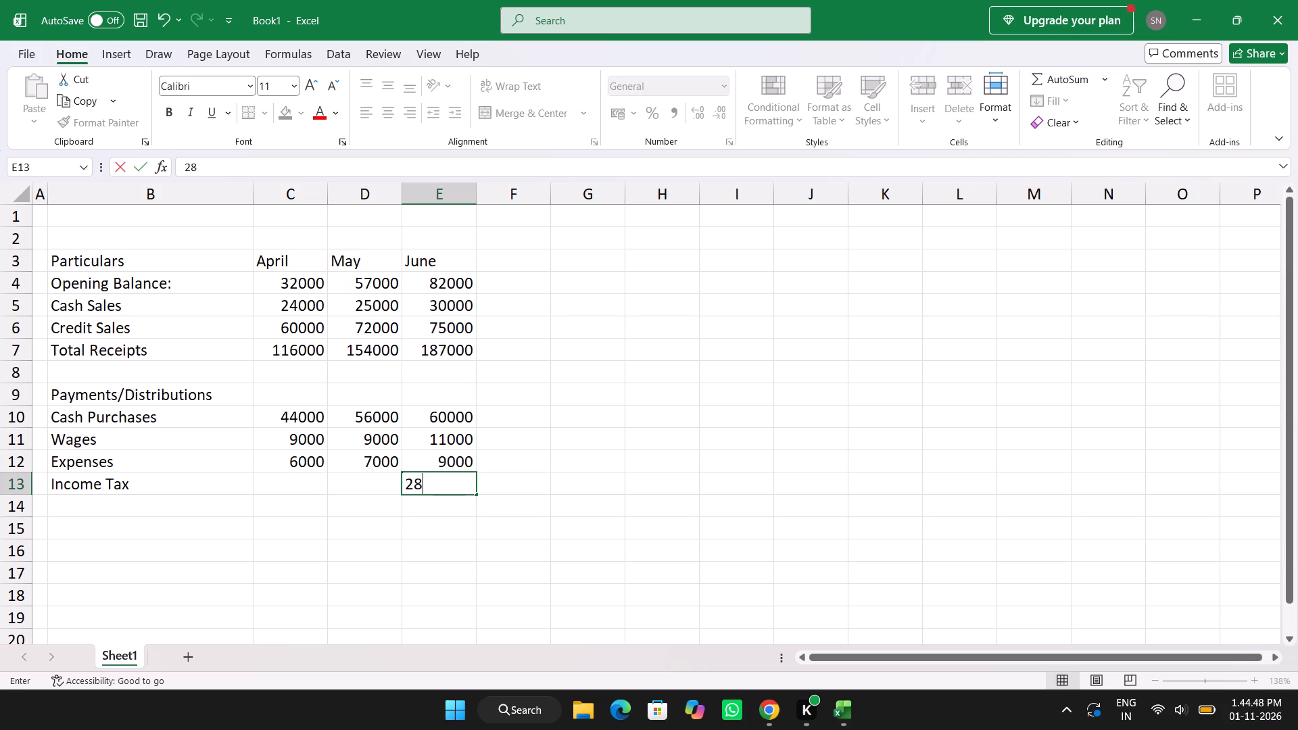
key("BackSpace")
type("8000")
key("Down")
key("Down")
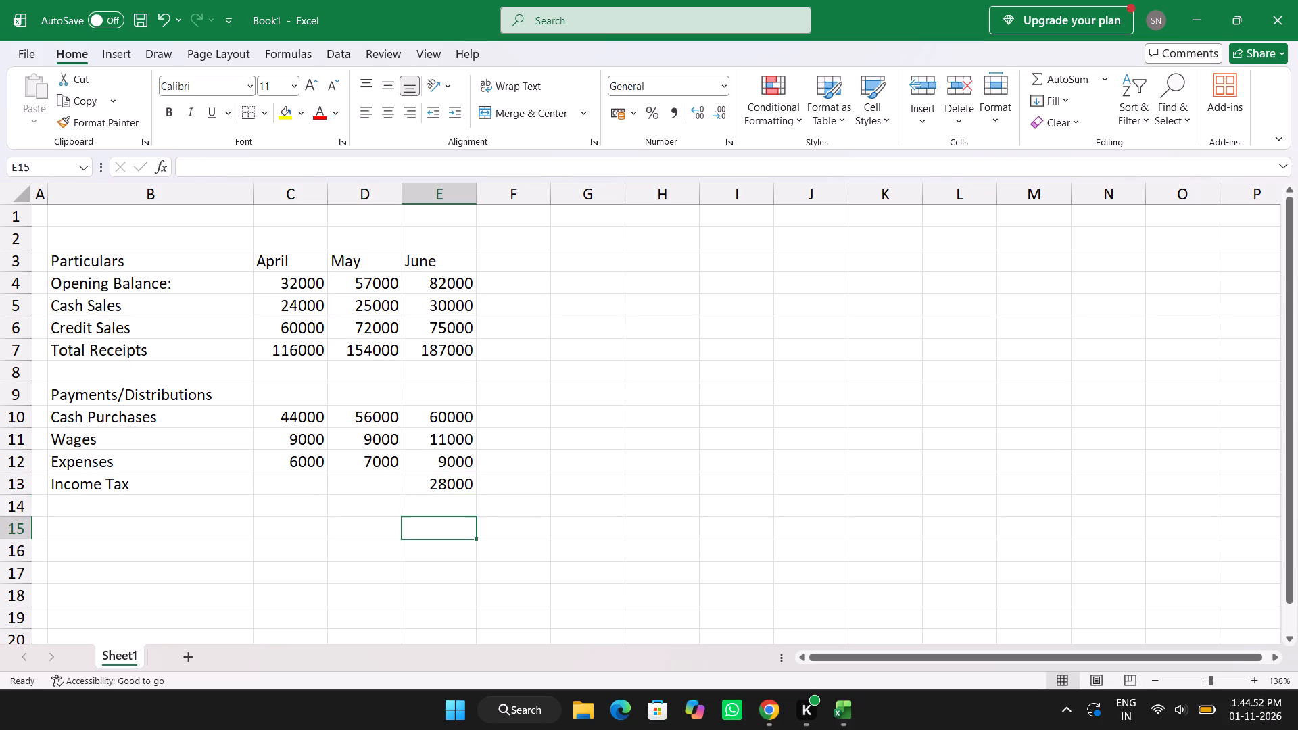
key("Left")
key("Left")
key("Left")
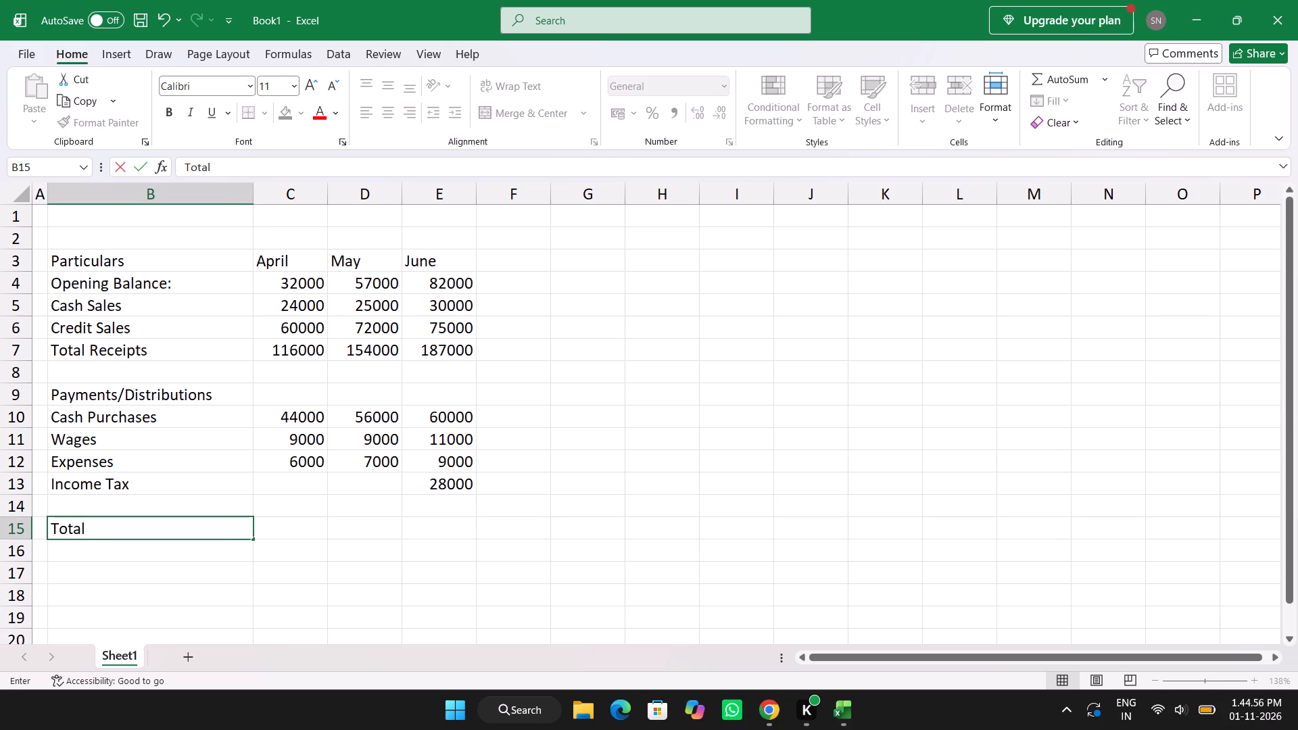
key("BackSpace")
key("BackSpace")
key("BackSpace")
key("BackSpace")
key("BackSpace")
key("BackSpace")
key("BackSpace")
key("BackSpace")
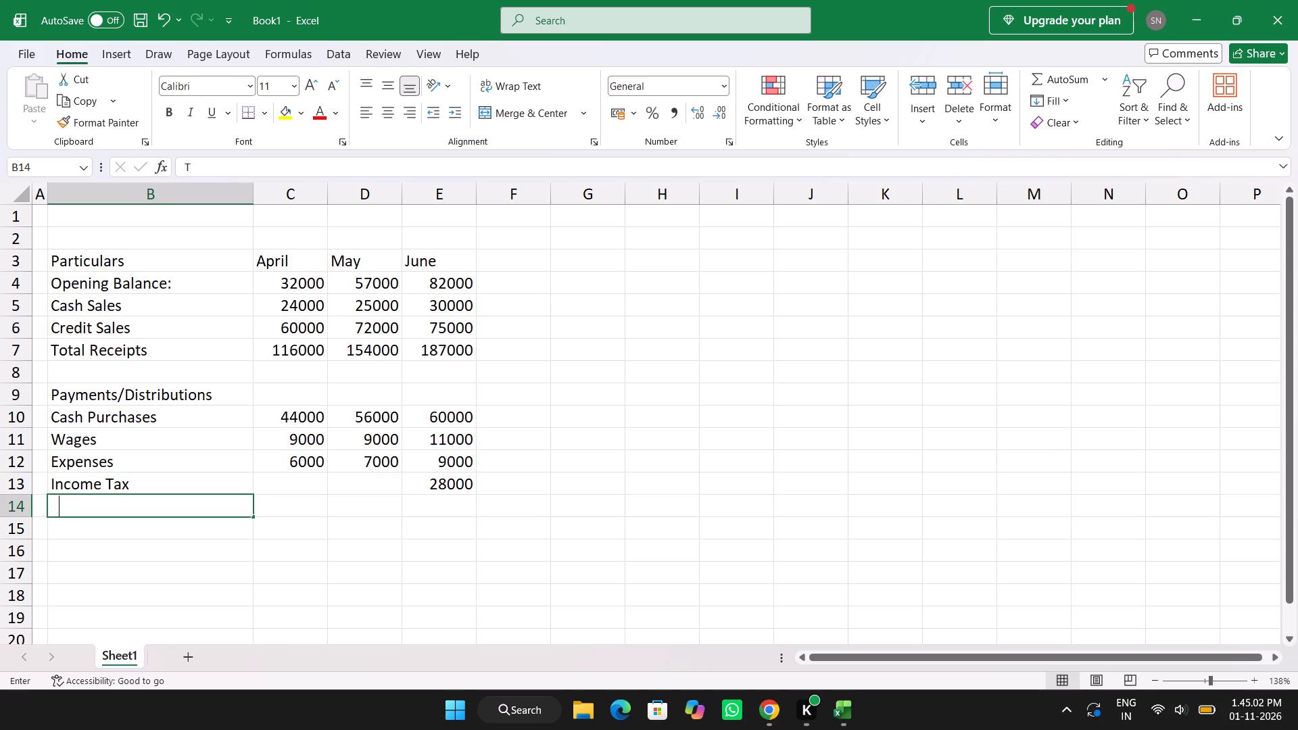
Enter the row label "Total Payments" in cell B14, directly below Income Tax.
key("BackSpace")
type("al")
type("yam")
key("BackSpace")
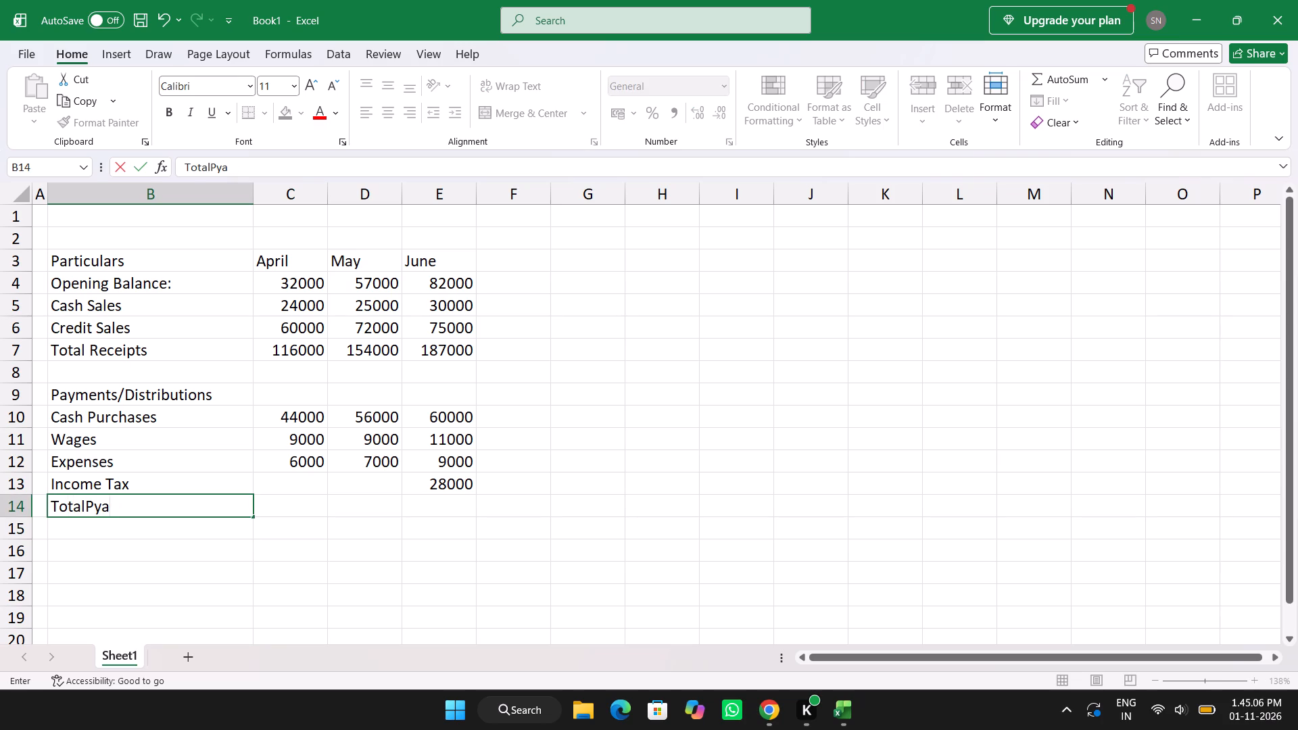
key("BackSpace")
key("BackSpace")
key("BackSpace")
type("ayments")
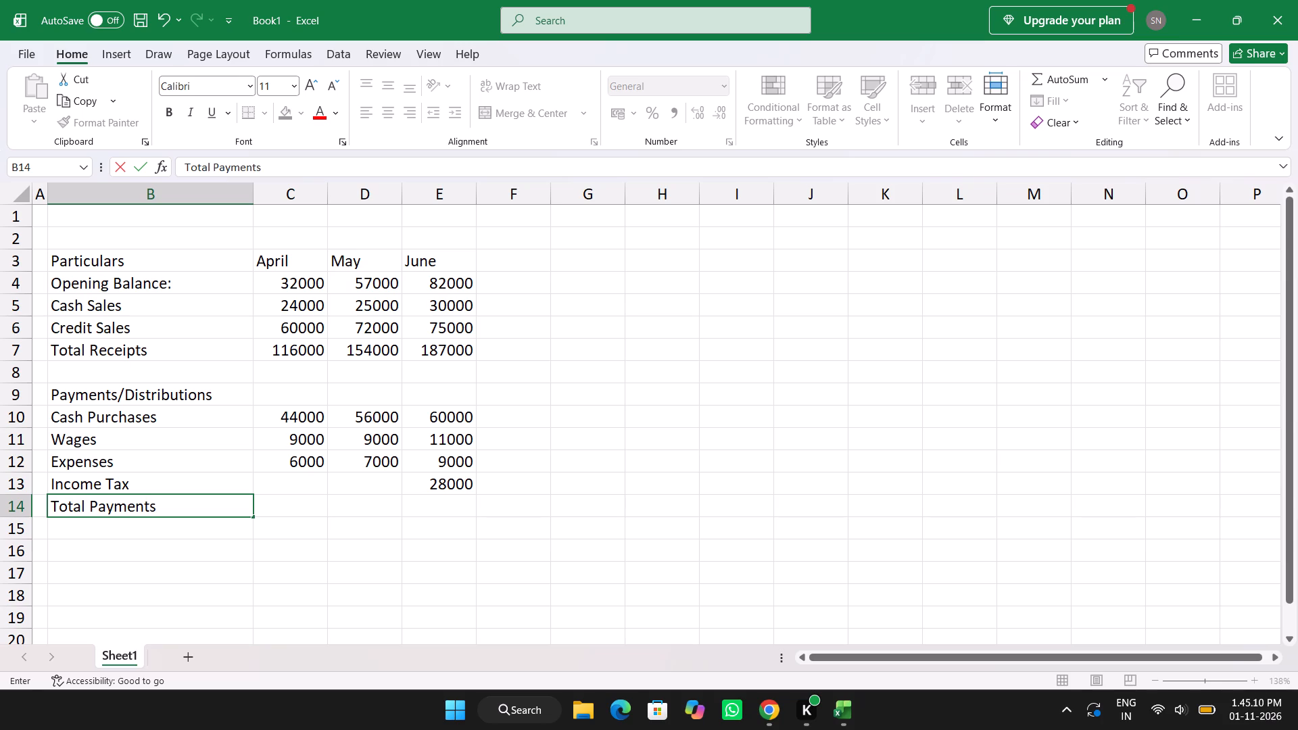
Enter the total payments 59000 for April, 72000 for May and 108000 for June in row 14.
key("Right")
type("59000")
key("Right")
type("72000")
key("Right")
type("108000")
Enter the row label "Closing Bal. Of Cash" in cell B16, leaving row 15 blank below Total Payments.
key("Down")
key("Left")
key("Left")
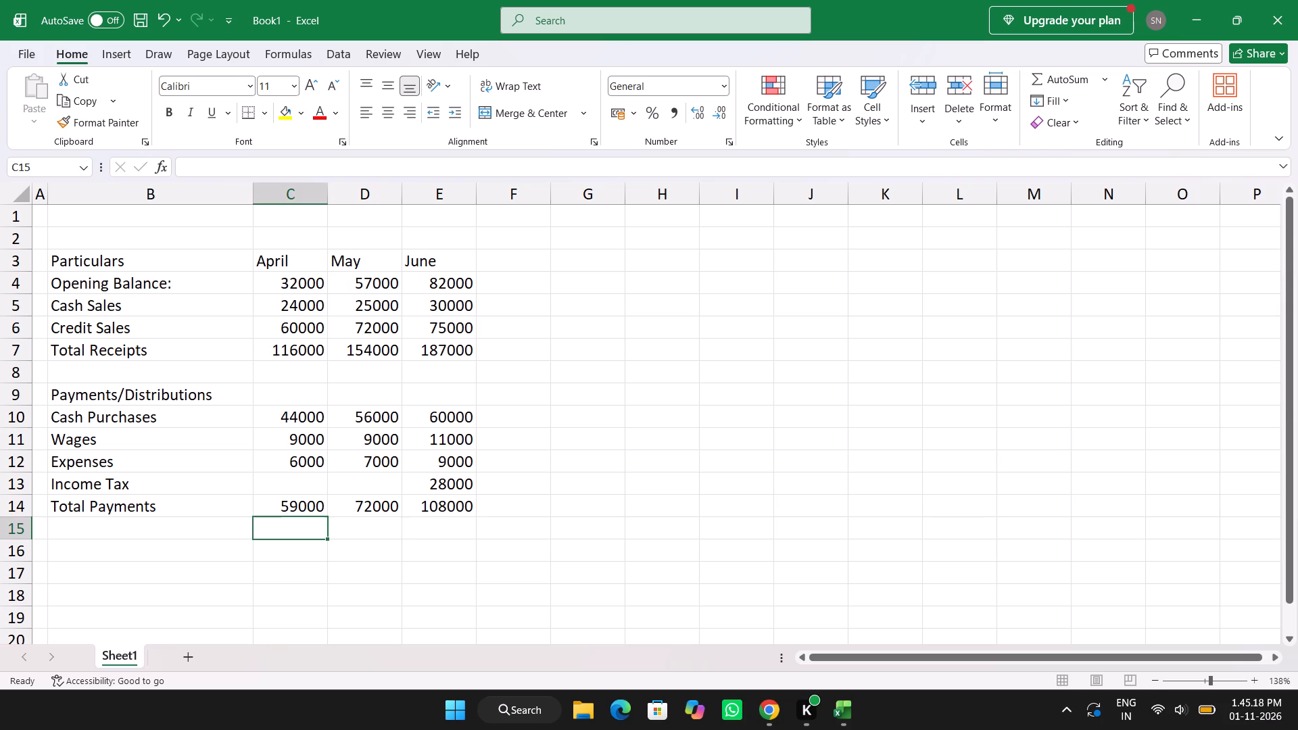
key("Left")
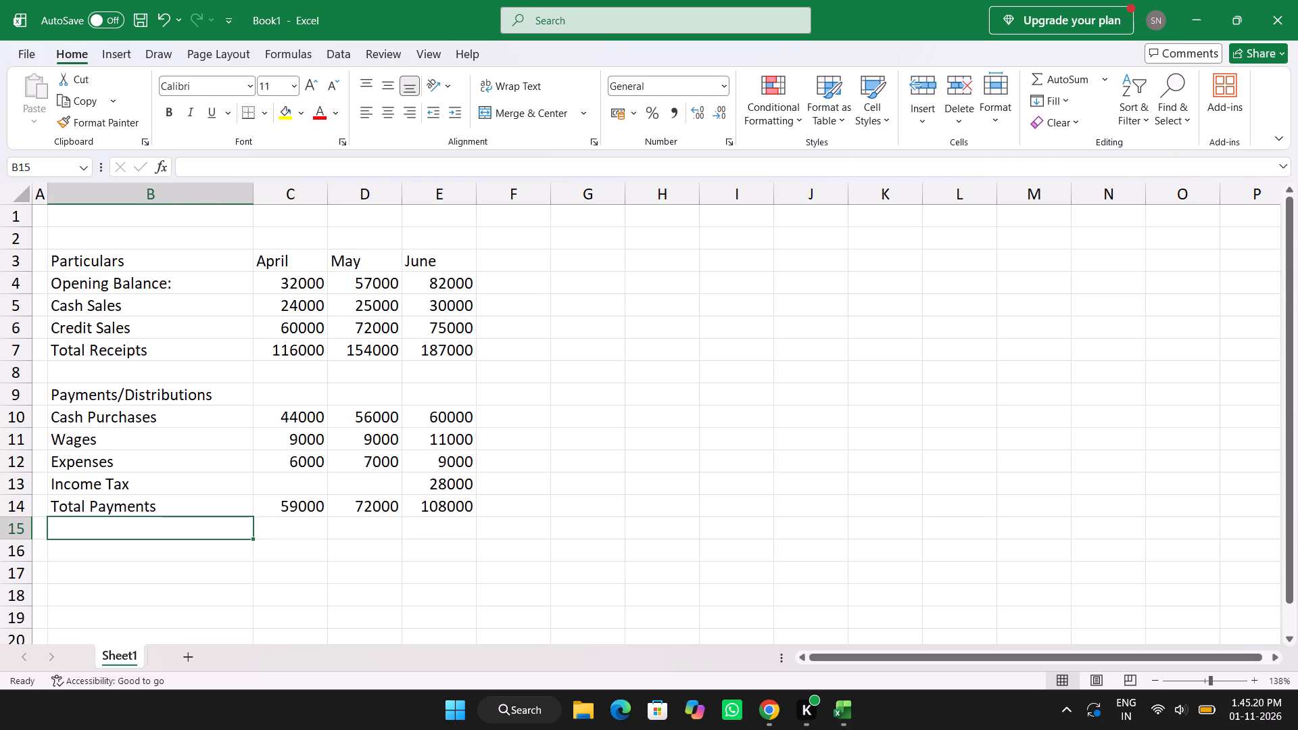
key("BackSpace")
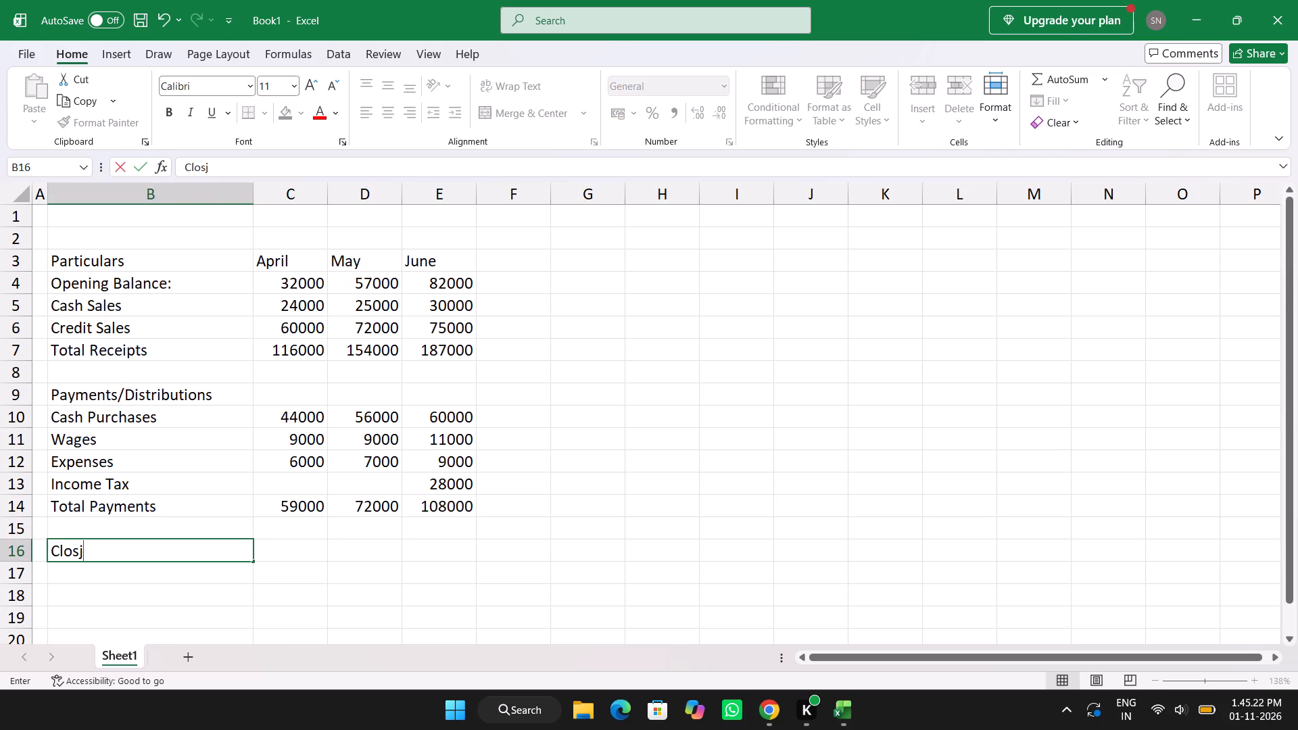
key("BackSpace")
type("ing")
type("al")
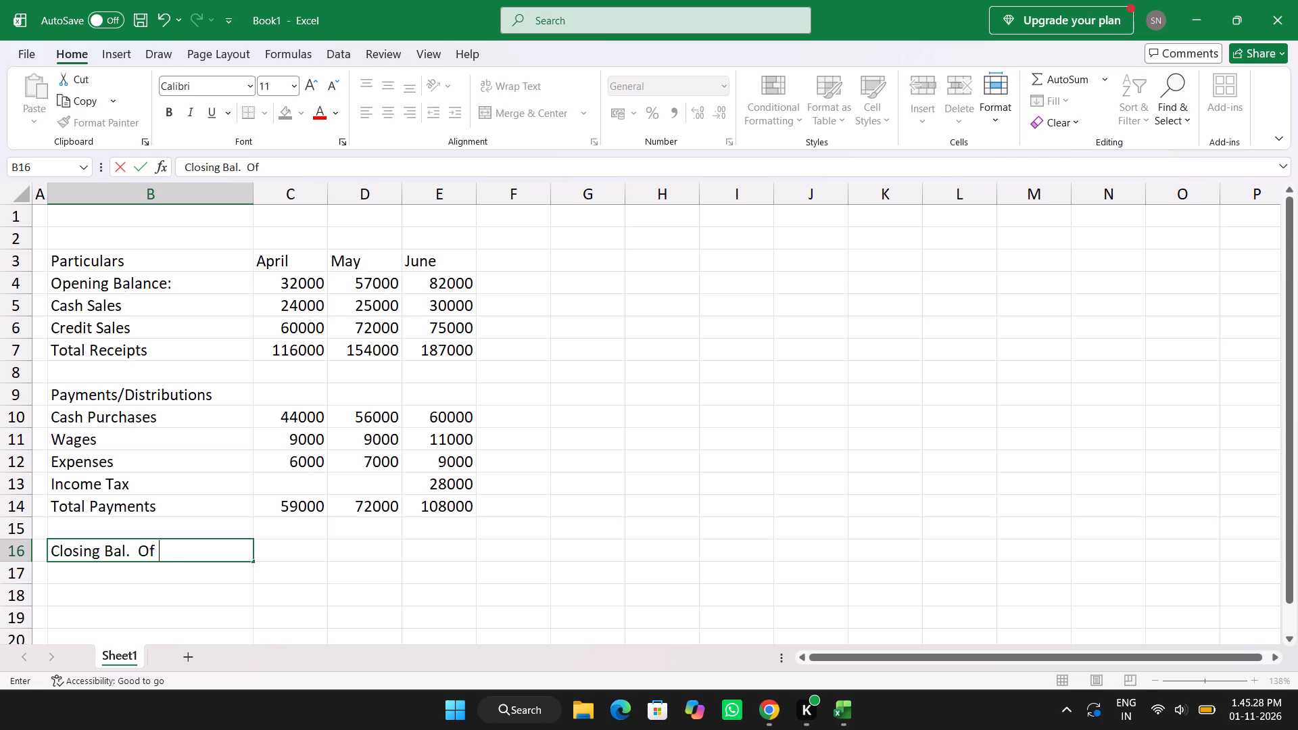
Enter the closing cash balances 57000 for April, 83000 for May and 79000 for June in row 16.
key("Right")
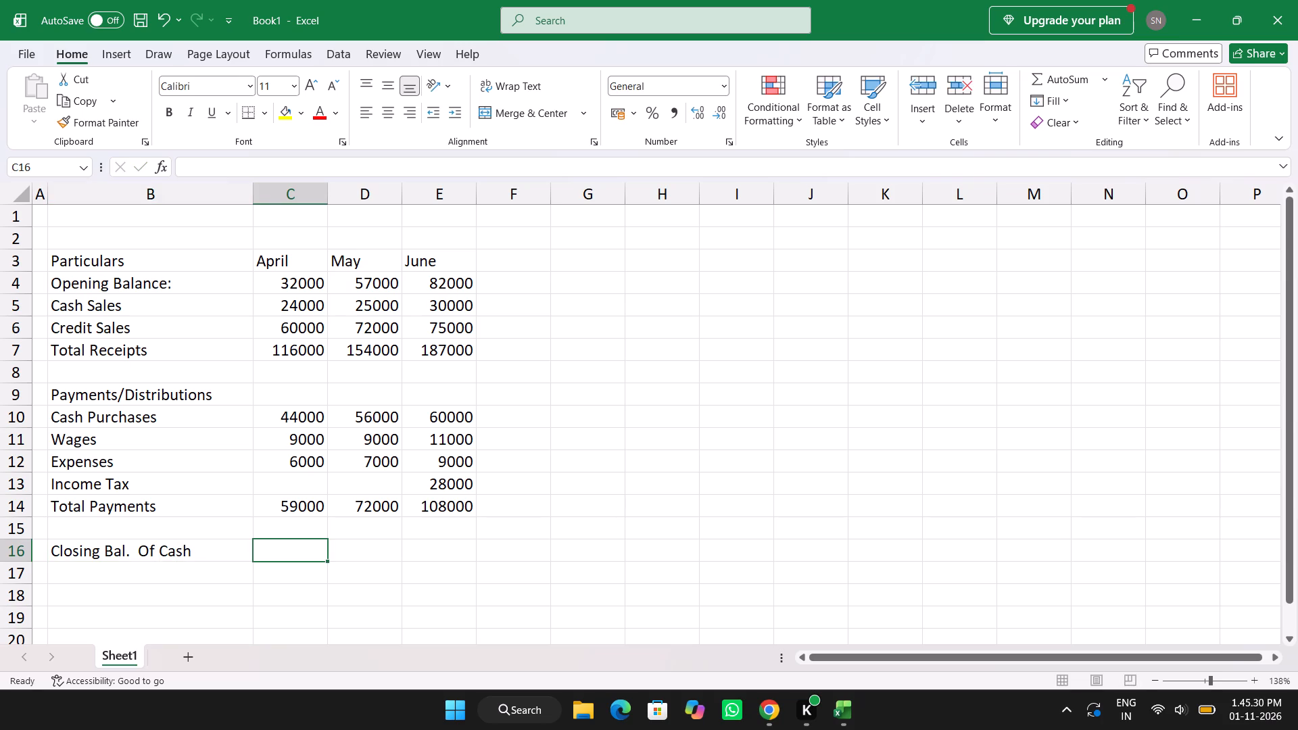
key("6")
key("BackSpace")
type("57000")
key("Right")
type("83000")
key("Right")
type("79000")
Apply the Comma Style number format to all monthly figures in C4:E16.
key("Up")
key("Up")
key("Up")
key("Up")
key("Up")
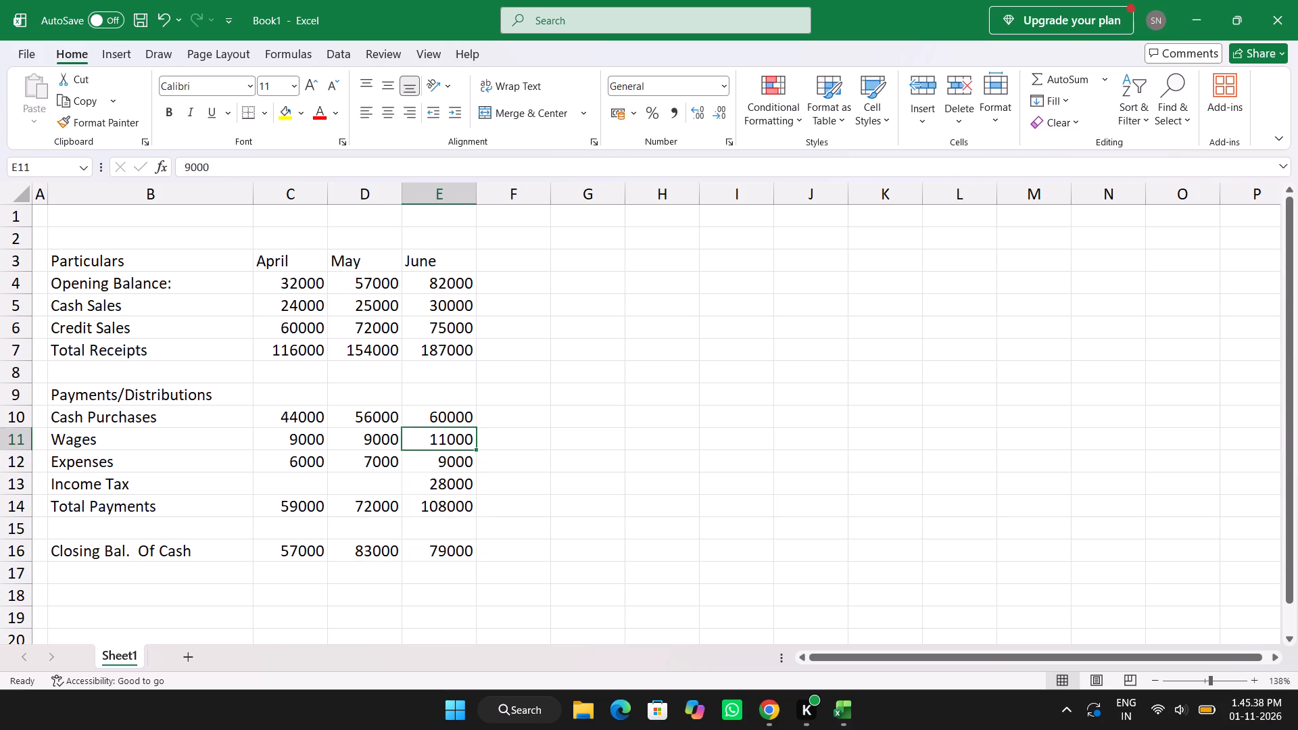
key("Up")
key("Up")
key("Up")
key("Up")
key("Up")
key("Up")
key("Up")
key("Left")
key("Left")
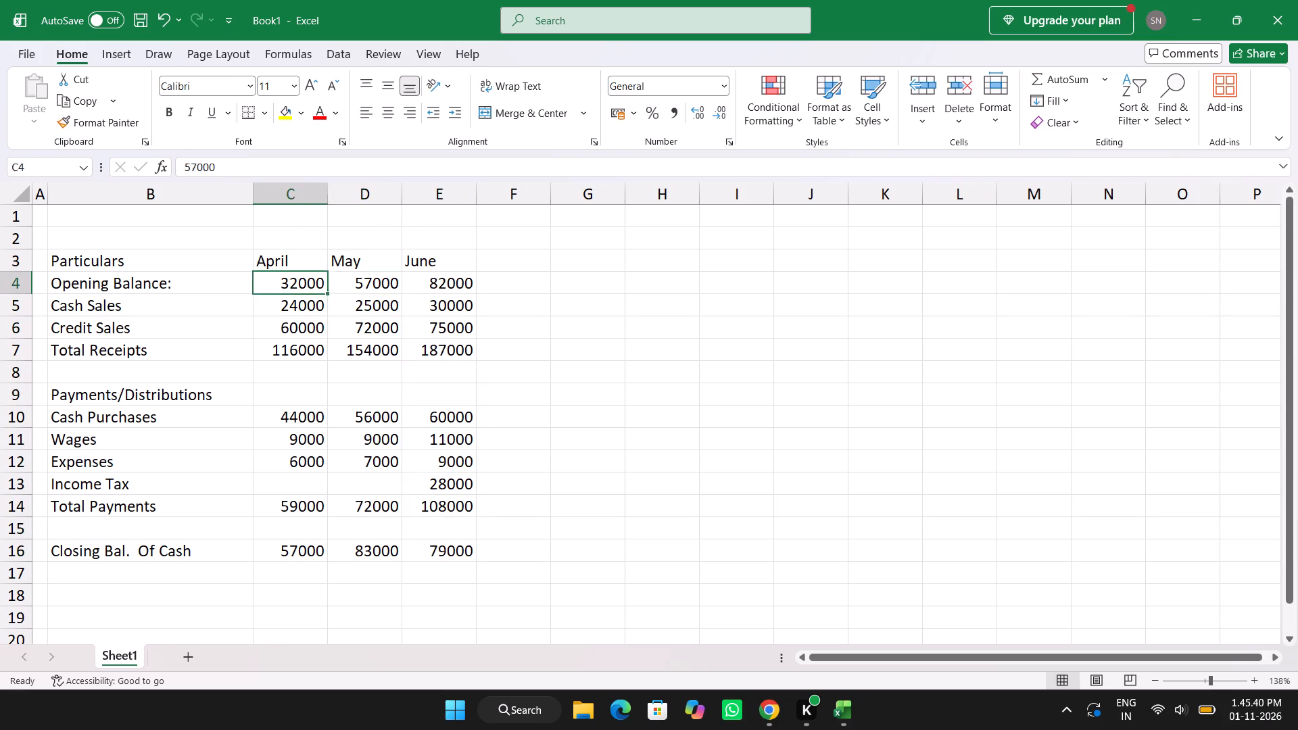
key("Left")
key("Right")
key("ctrl+shift+Down")
key("ctrl+shift+Right")
key("shift+Down")
key("shift+Down")
key("shift+Down")
key("shift+Down")
key("shift+Down")
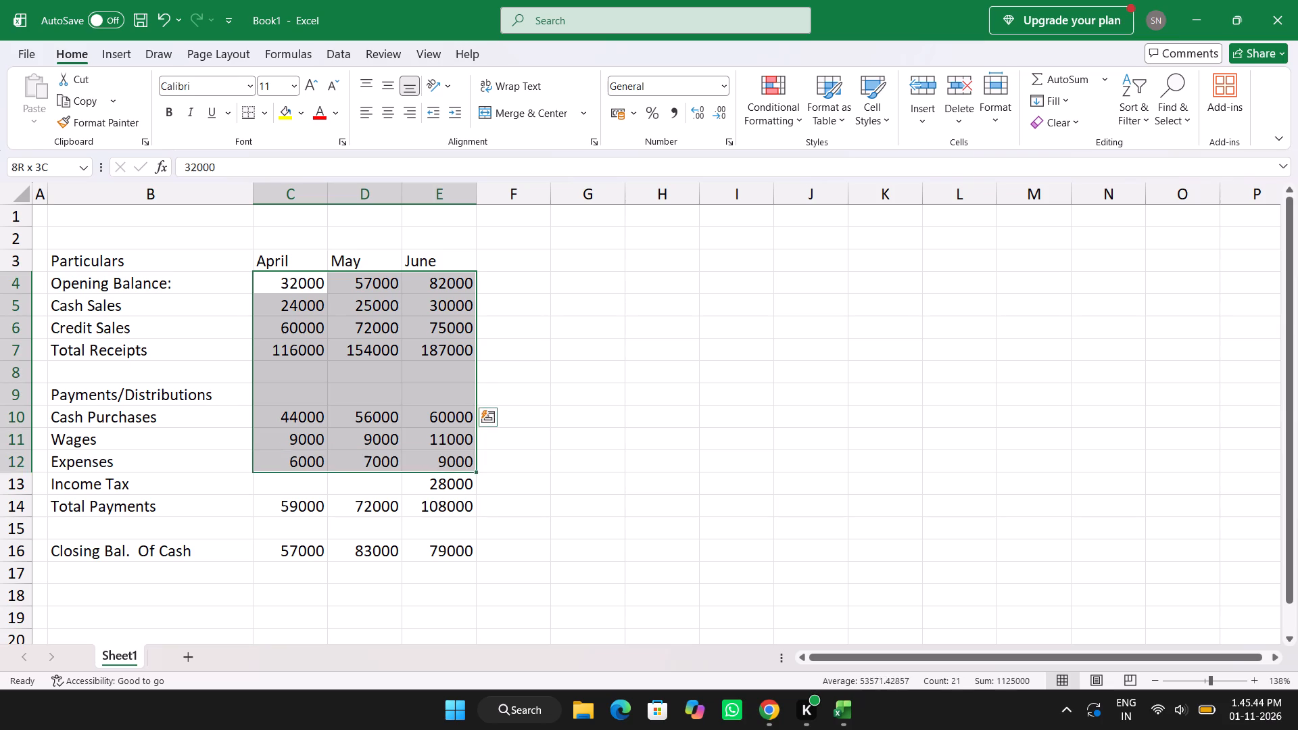
key("shift+Down")
key("shift+Down")
key("shift+Down")
key("shift+Down")
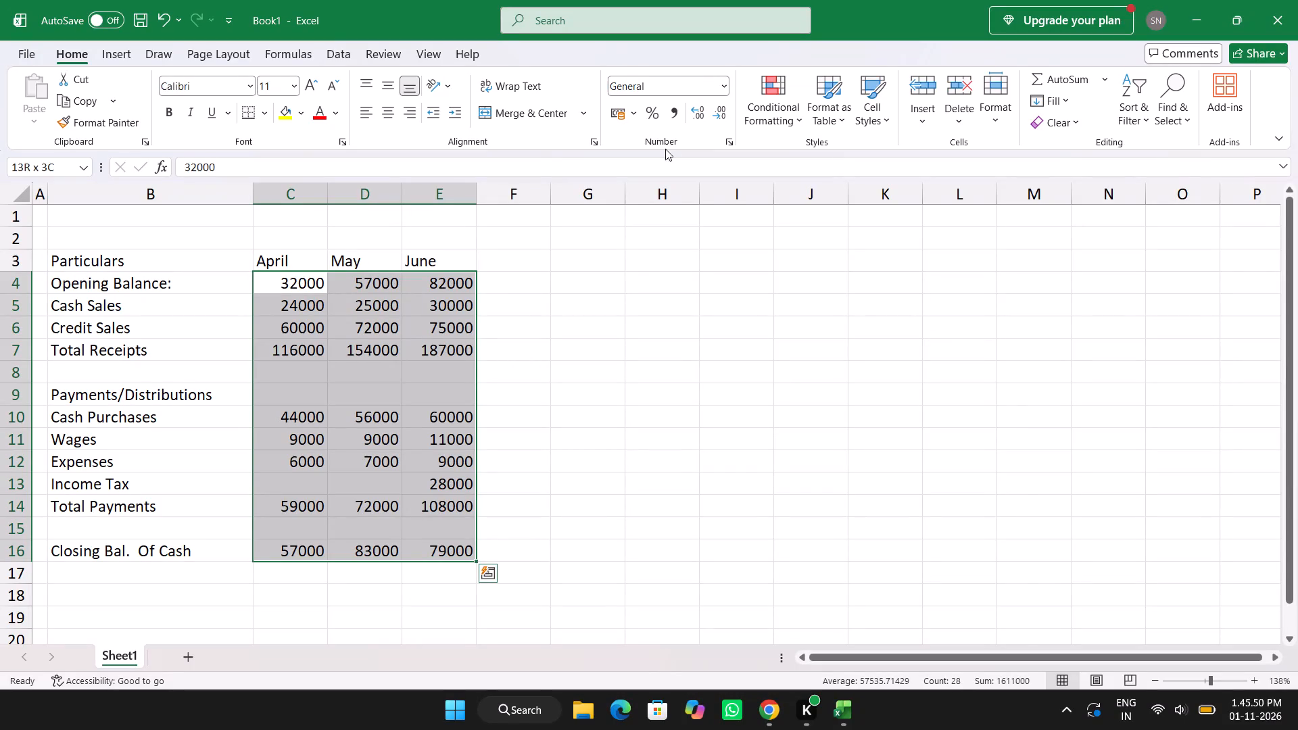
left_click(669, 105)
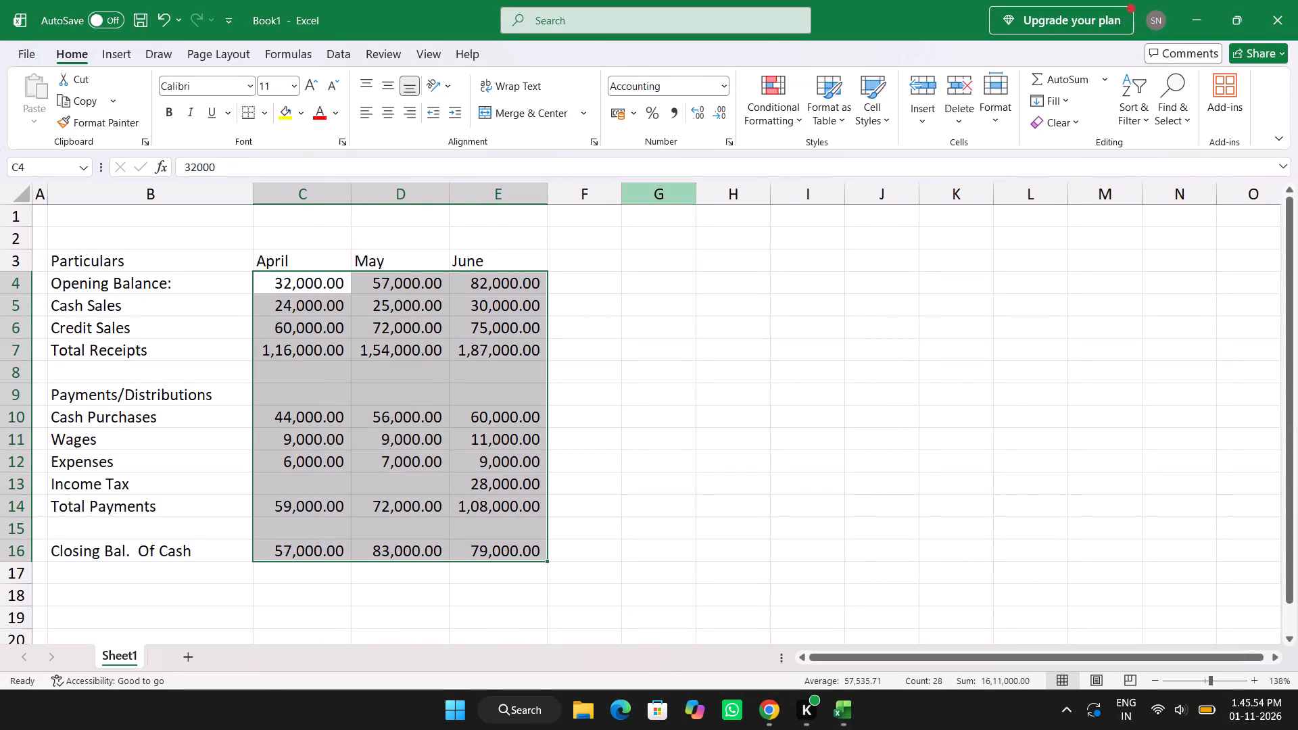
left_click(329, 216)
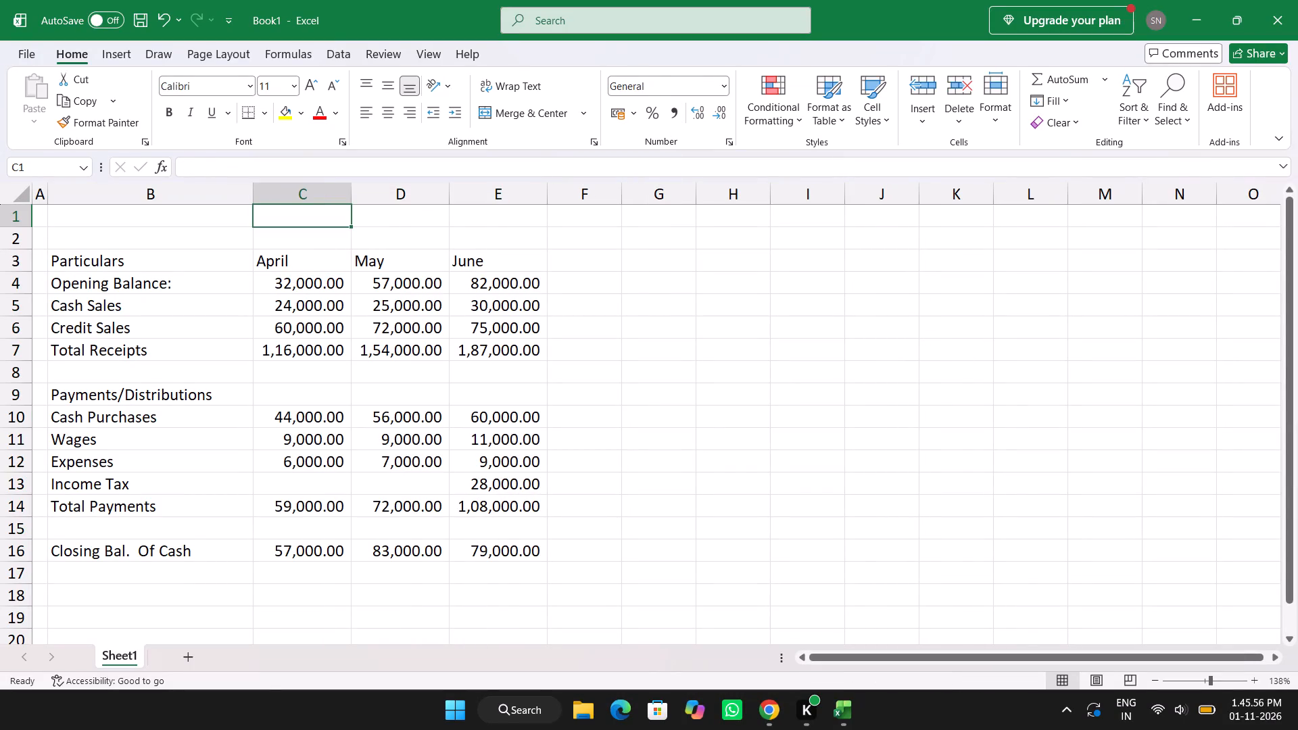
Left-align the whole cash budget table, B3:E16.
left_click(159, 267)
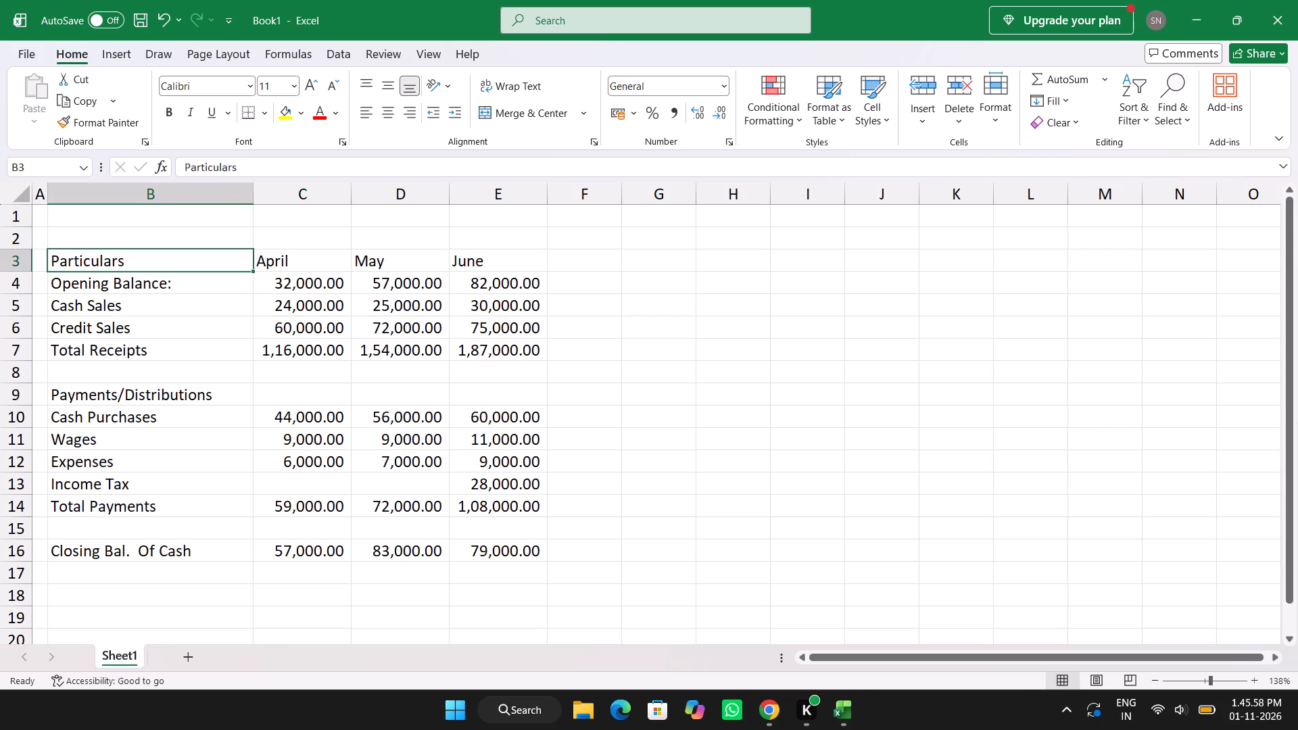
key("ctrl+shift+Down")
key("ctrl+shift+Right")
key("ctrl+shift+Down")
key("ctrl+shift+Down")
key("ctrl+shift+Down")
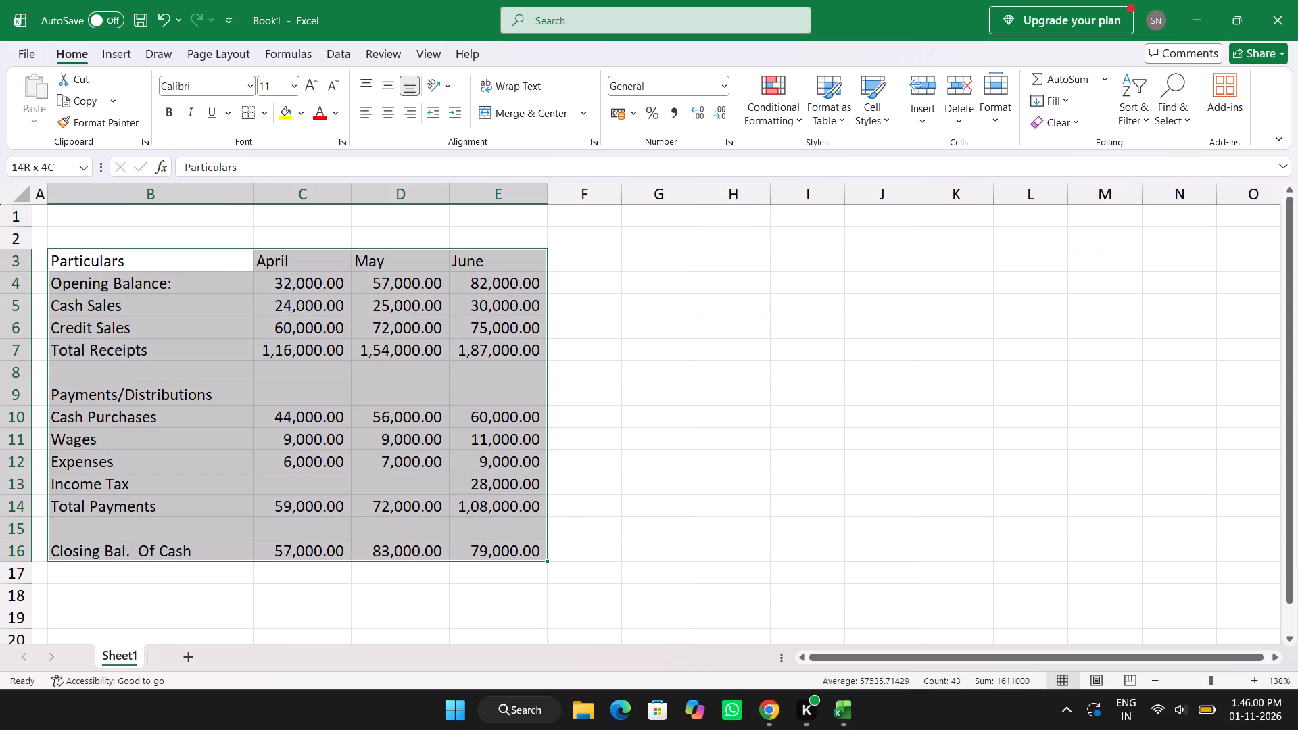
left_click(384, 112)
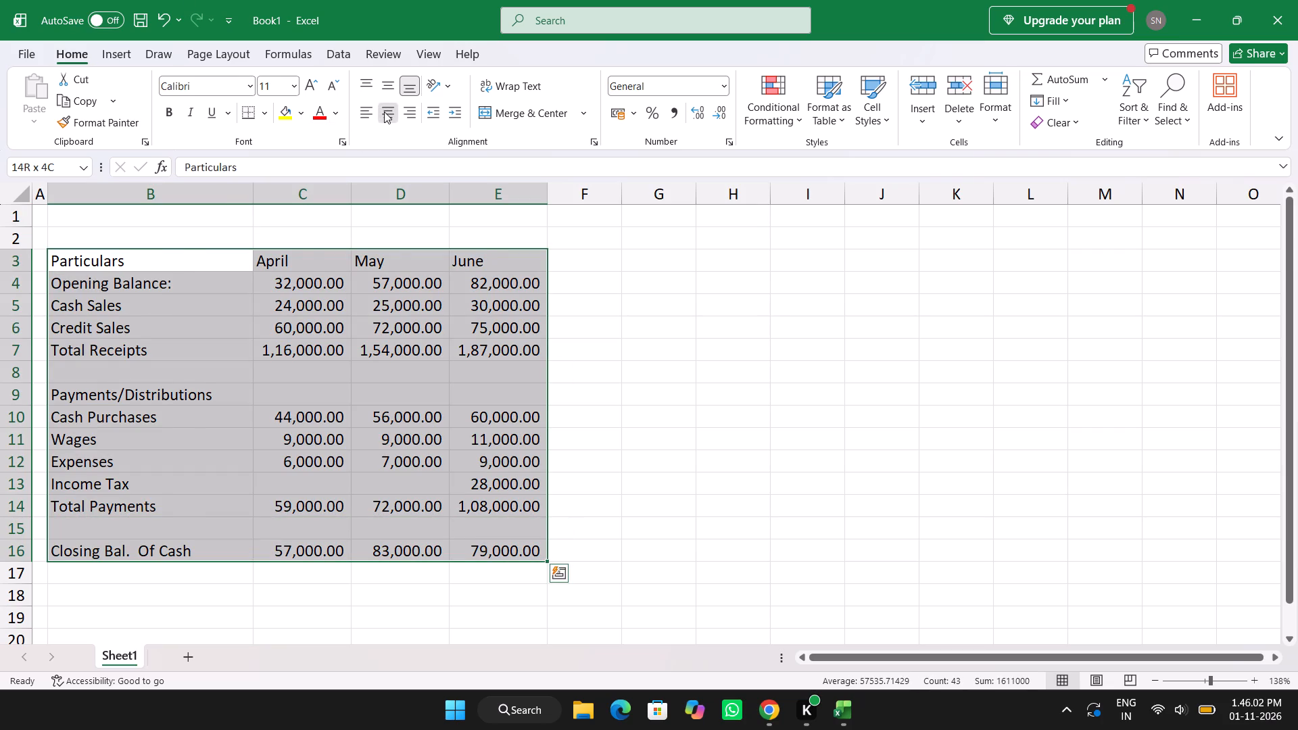
left_click(368, 110)
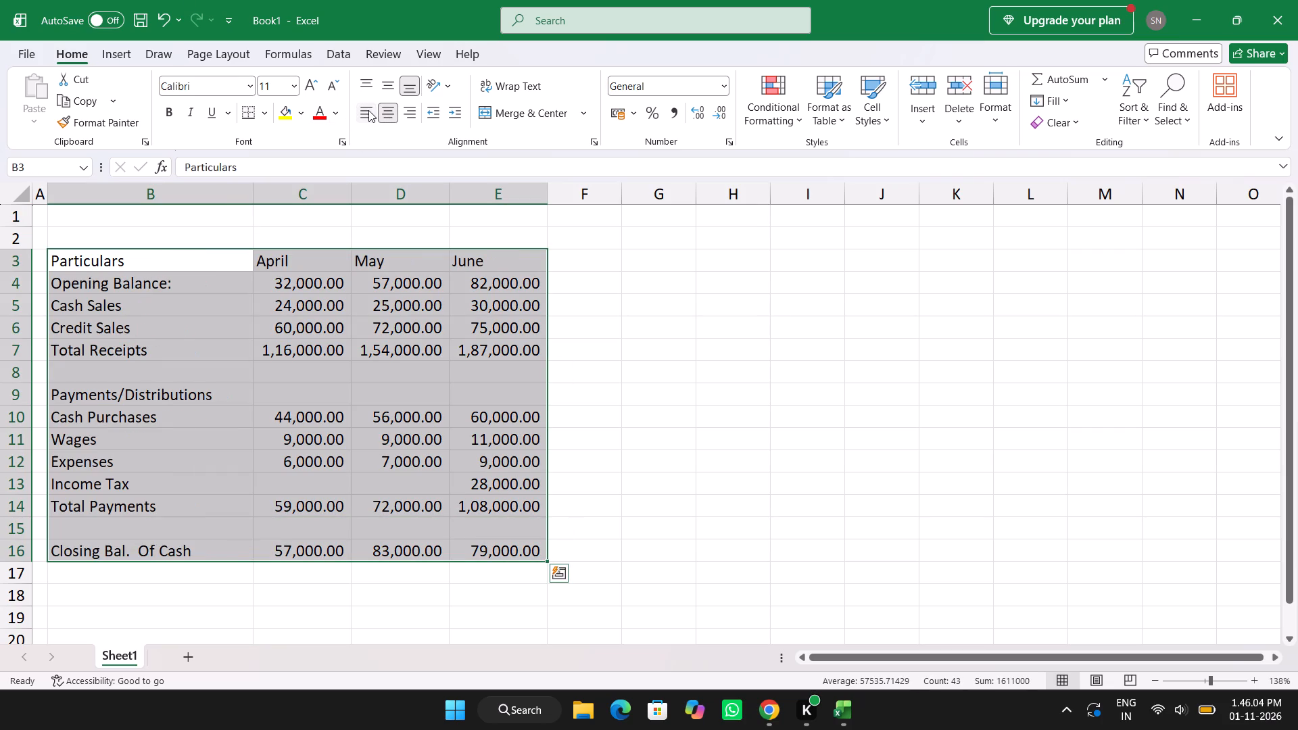
left_click(384, 306)
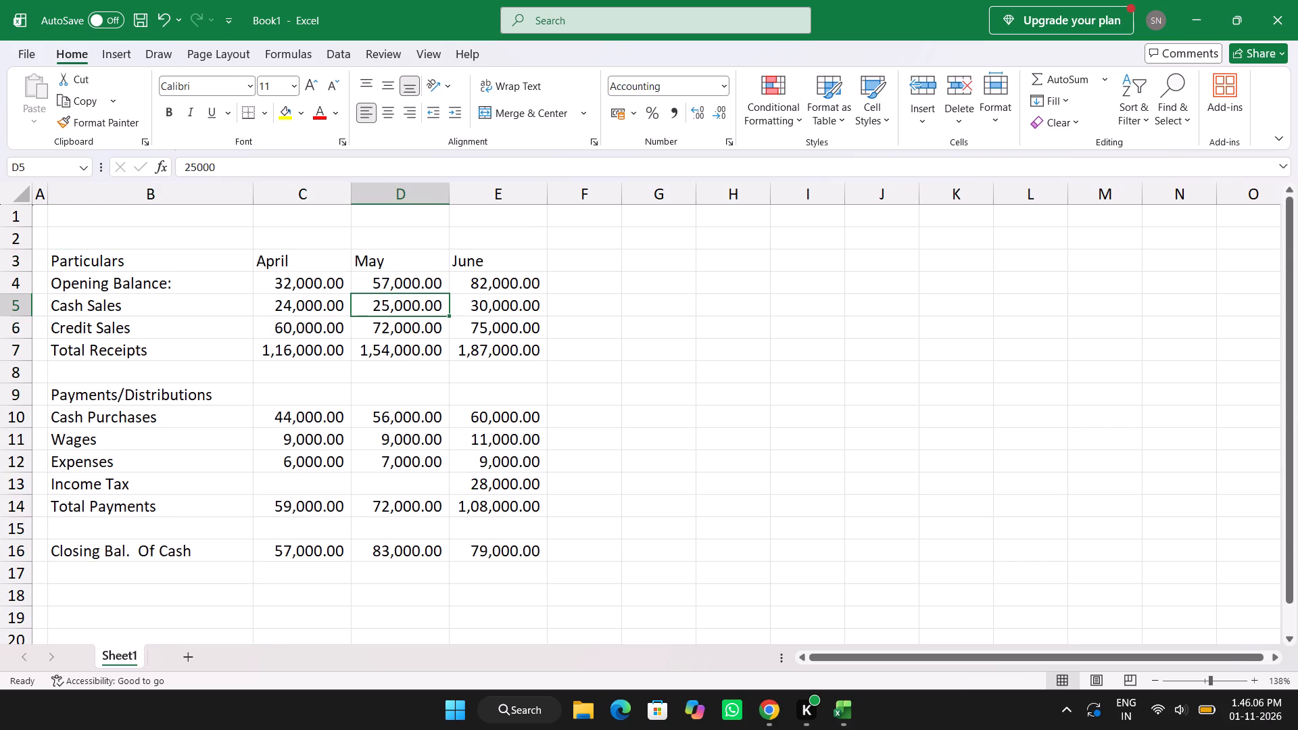
Widen columns B, C, D and E slightly to give the labels and figures more room.
double_click(352, 194)
left_click_drag(352, 193, 360, 193)
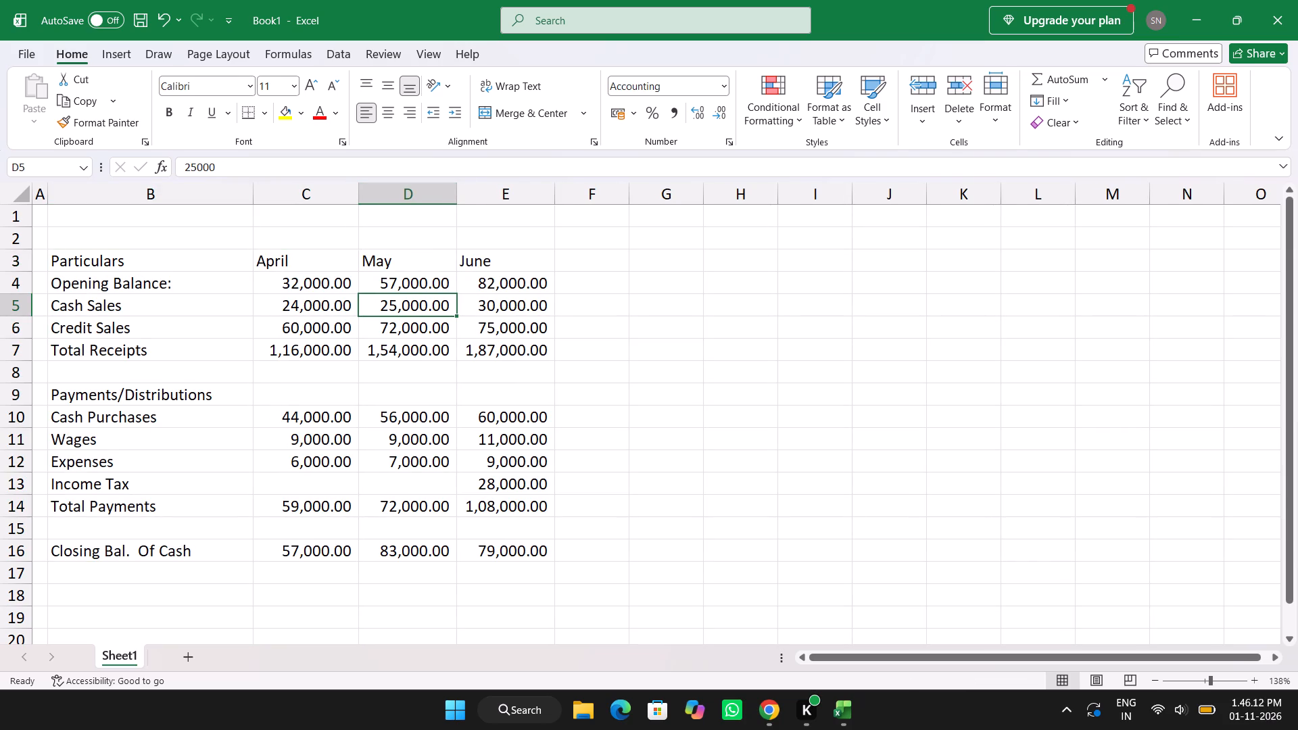
left_click_drag(458, 195, 470, 195)
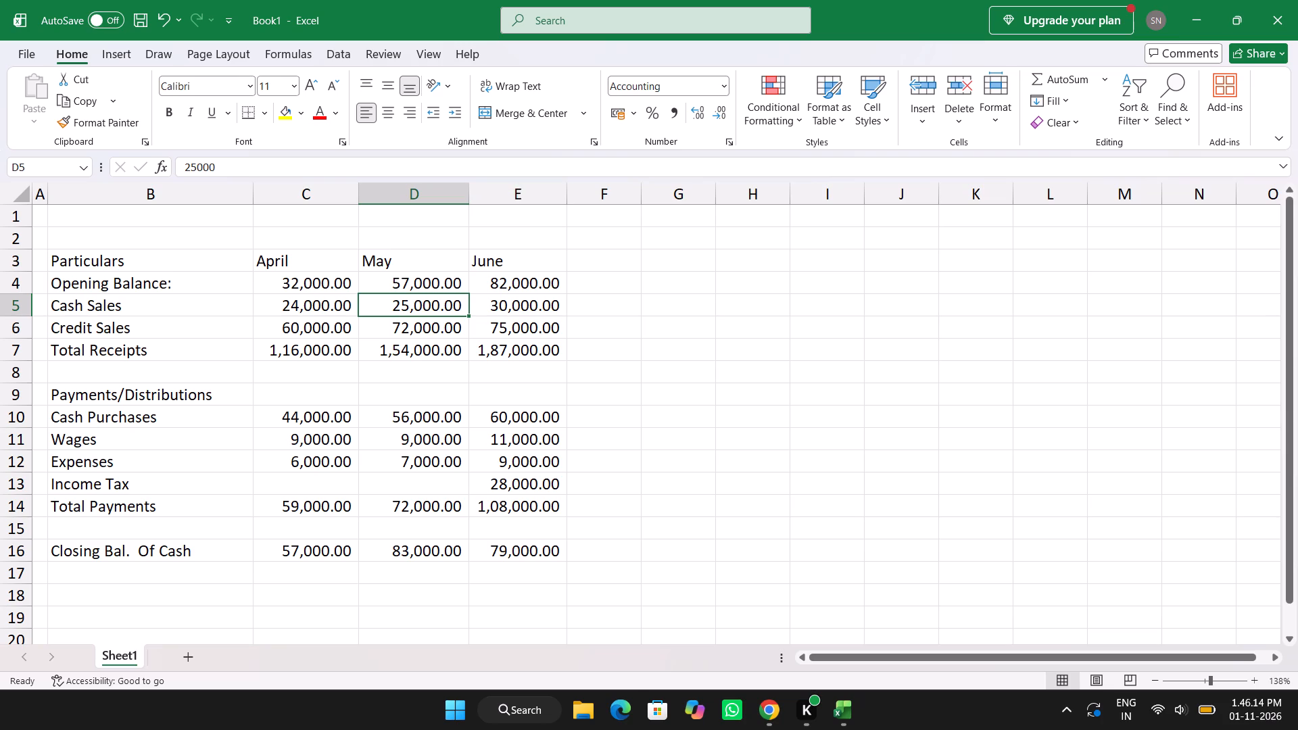
left_click_drag(567, 193, 577, 193)
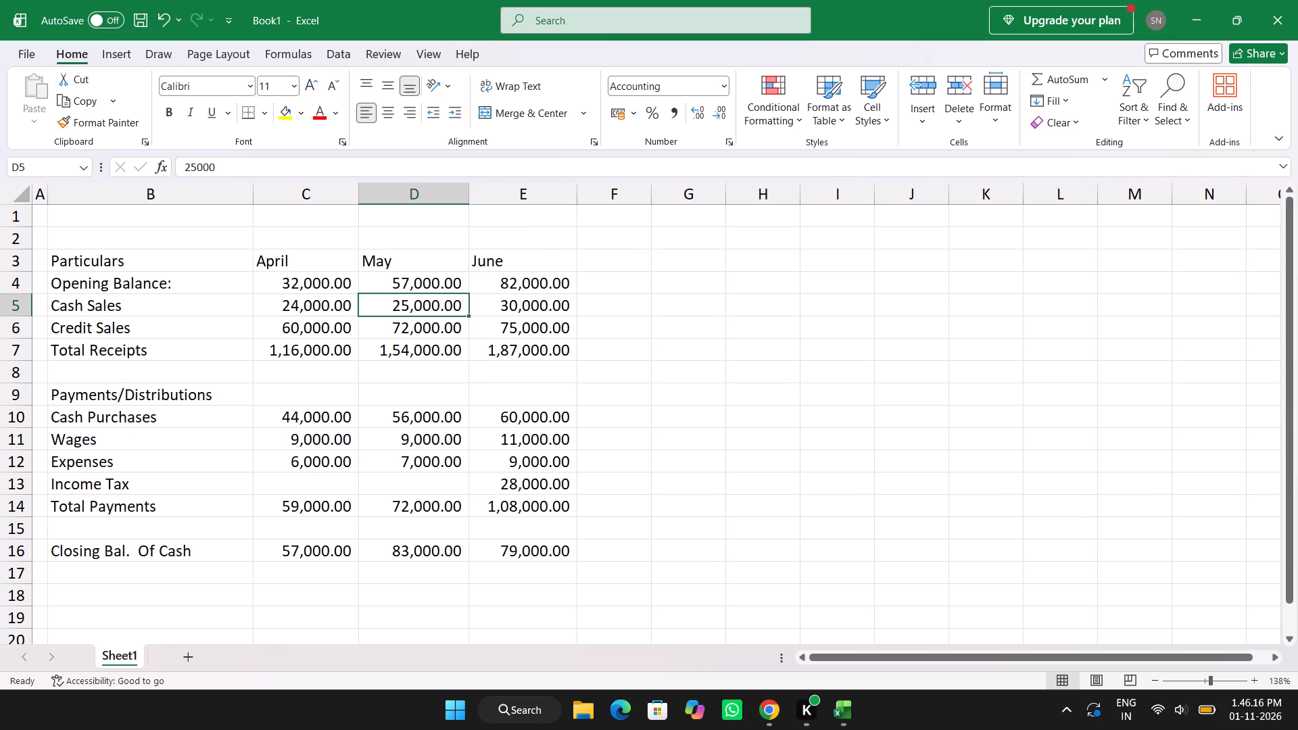
left_click_drag(254, 199, 264, 199)
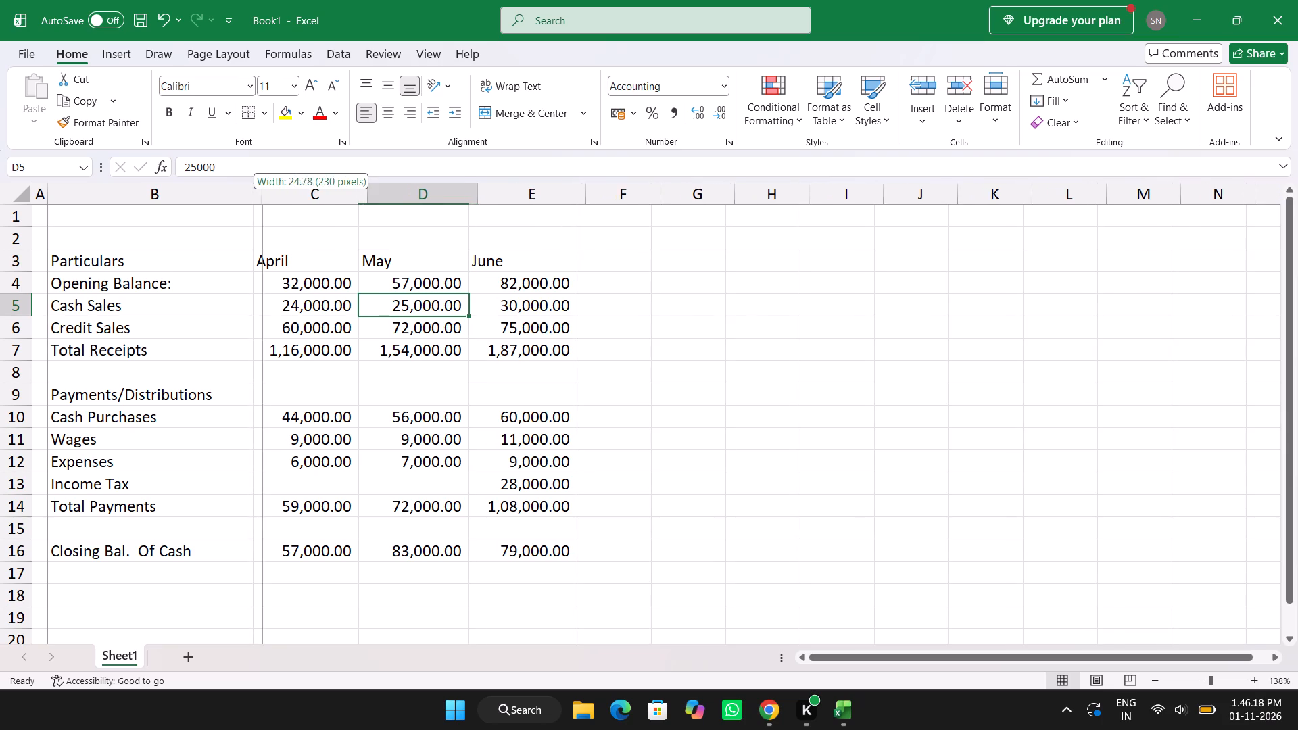
left_click_drag(264, 199, 269, 199)
Apply all borders to the header row cells B3:E3, from Particulars to June.
left_click(145, 269)
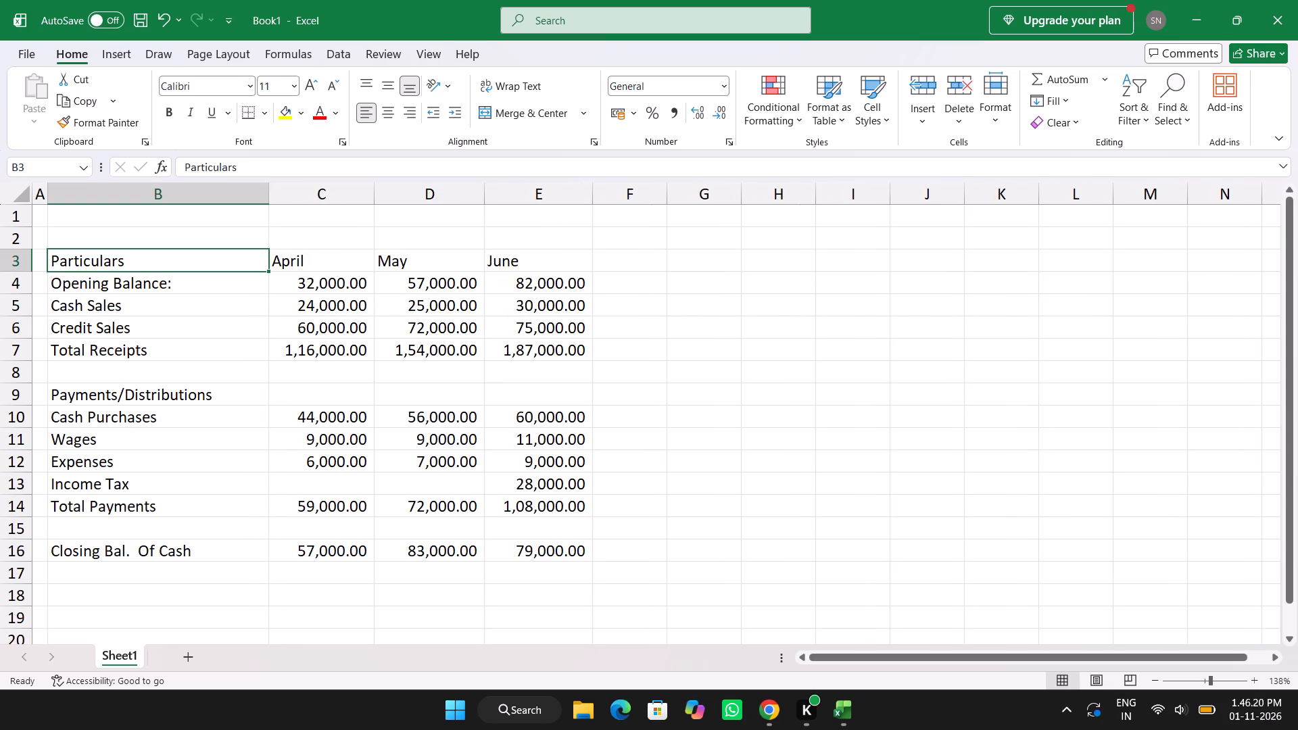
key("shift+Right")
key("shift+Right")
key("shift+Right")
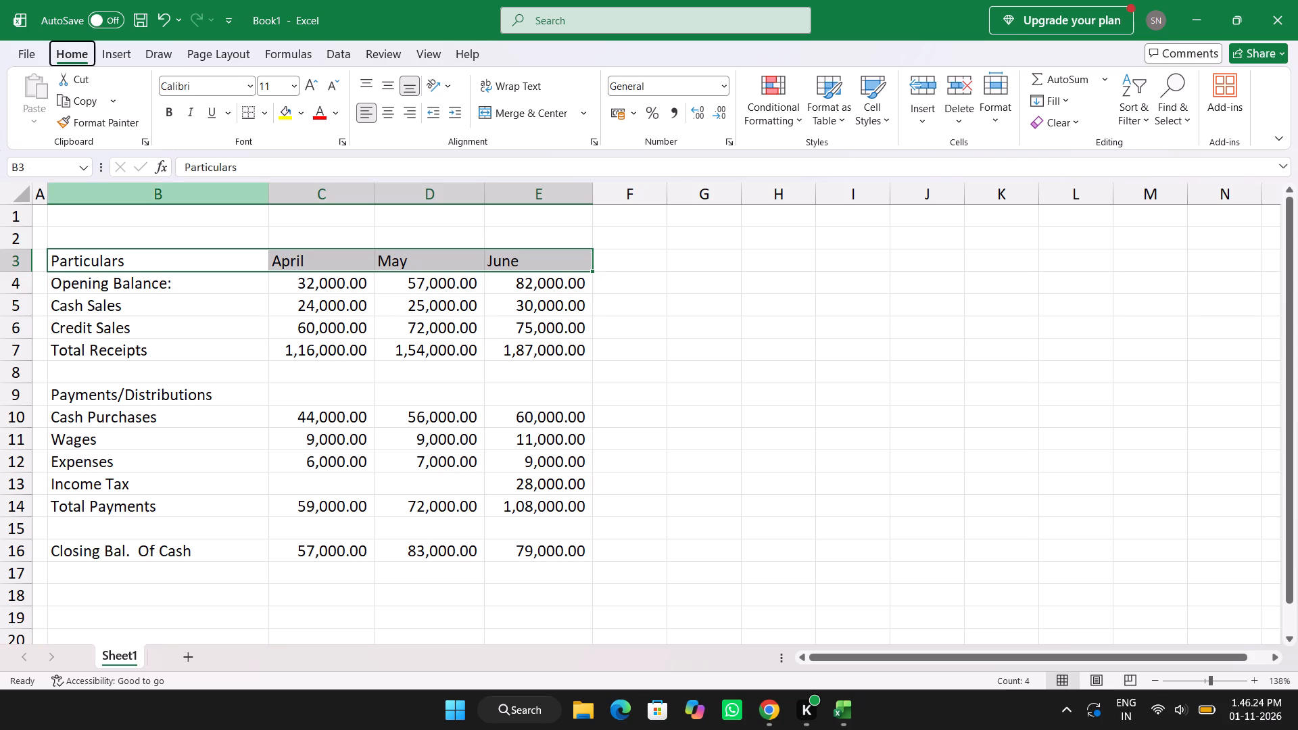
key("h")
key("b")
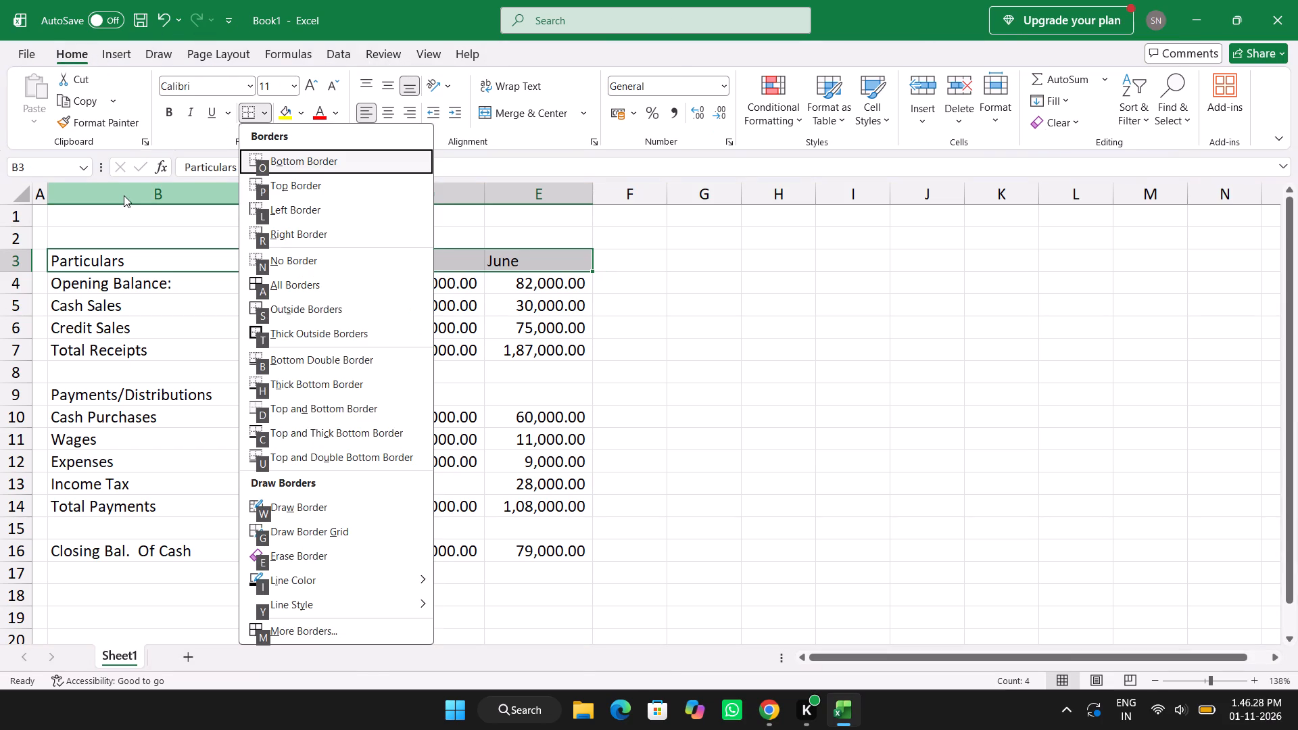
key("a")
Fill the header row B3:E3 with the standard dark blue colour.
key("Down")
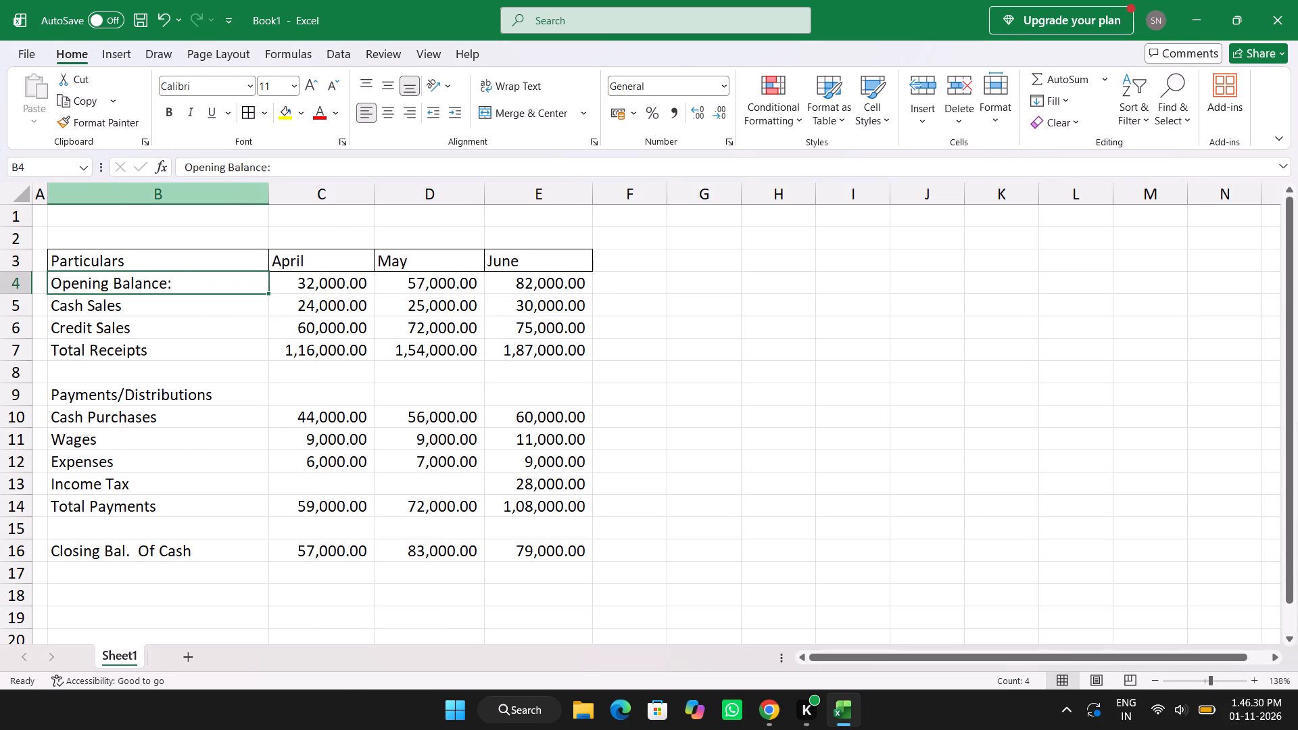
key("Right")
key("Down")
key("Down")
key("Left")
key("Right")
key("Up")
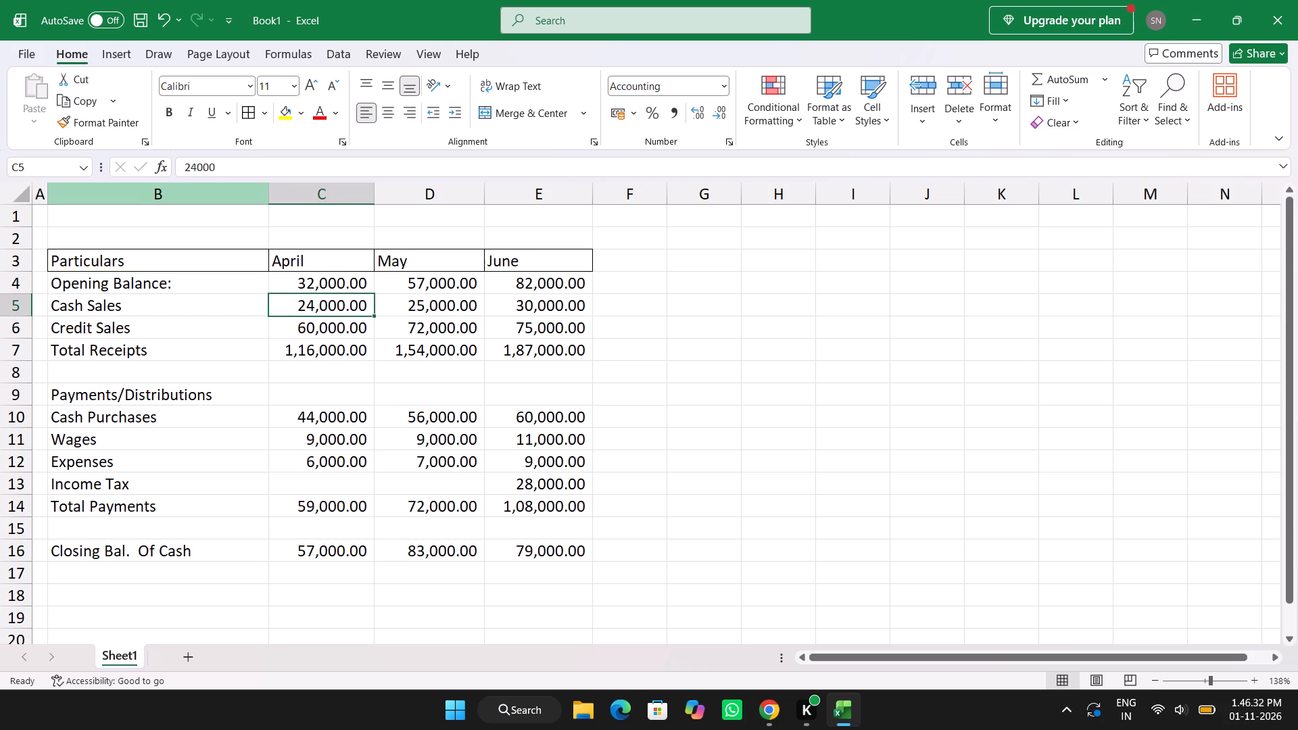
key("Up")
key("Left")
key("Up")
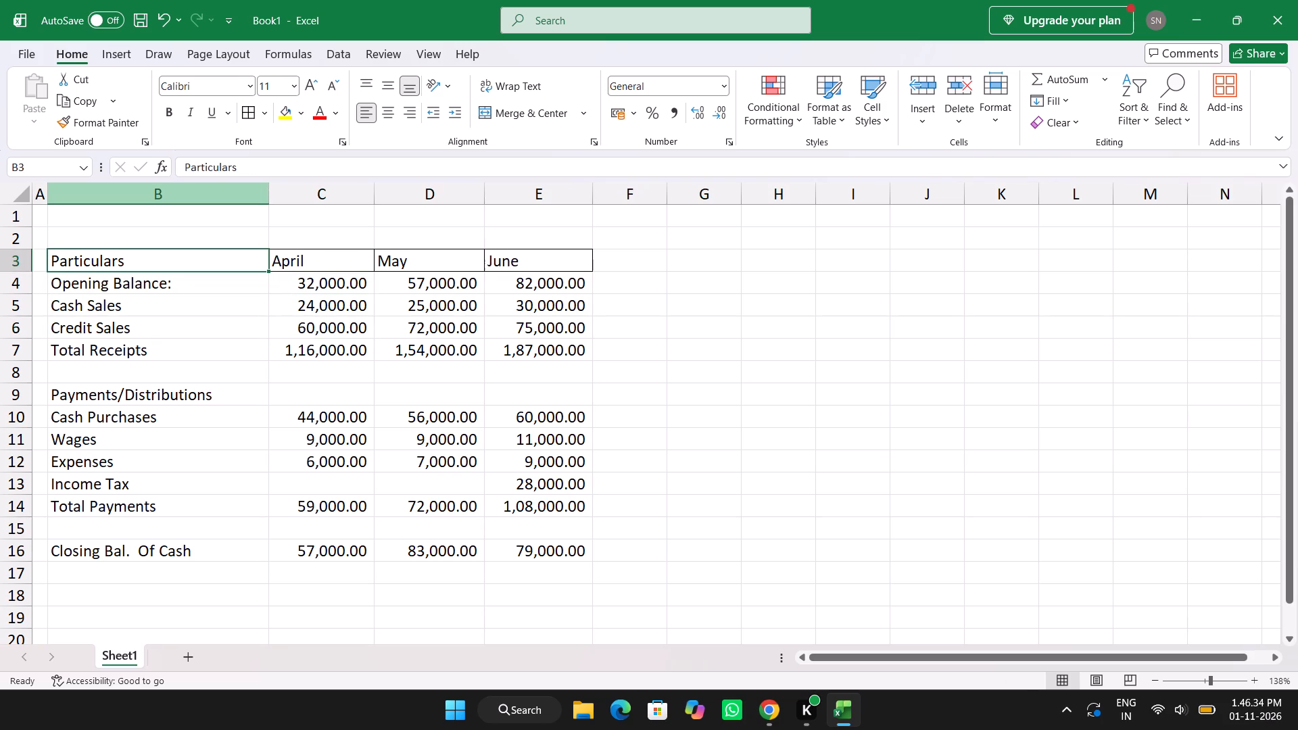
key("shift+Right")
key("shift+Right")
key("shift+Right")
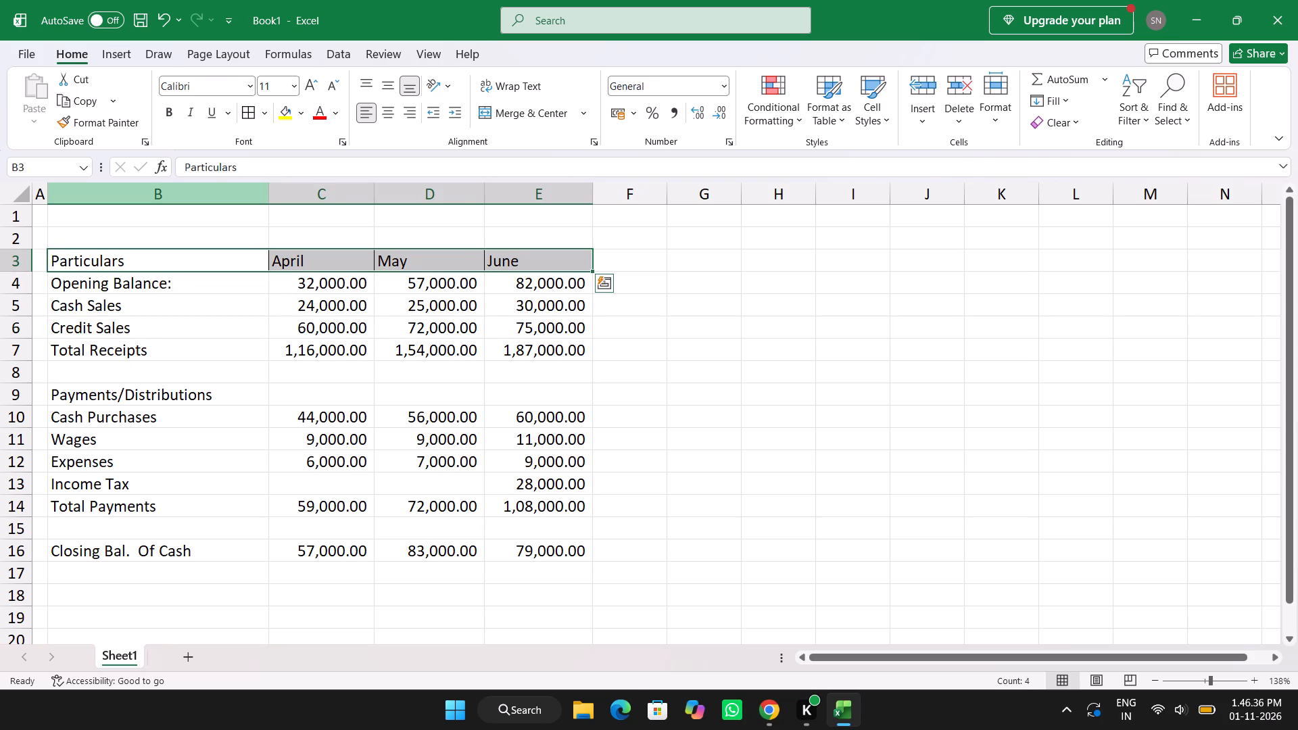
key("h")
key("h")
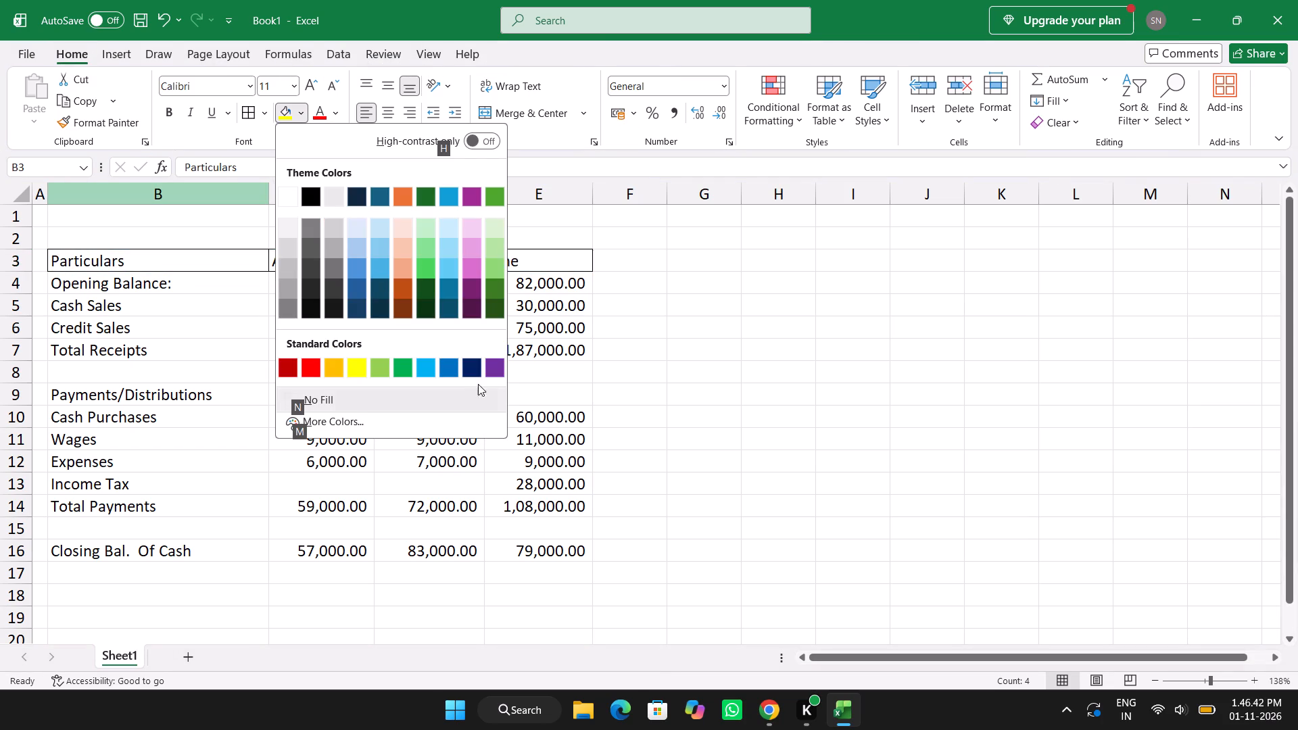
left_click(475, 367)
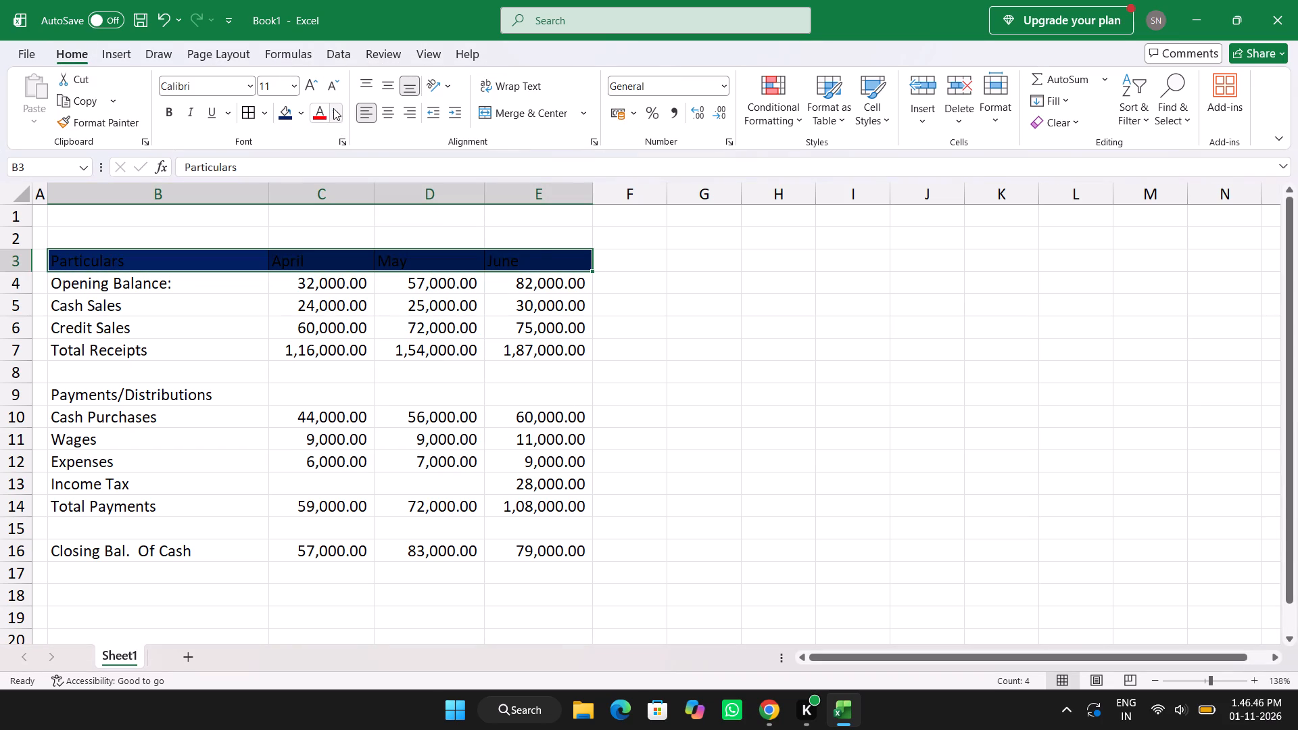
Set the font colour of the header row B3:E3 to white.
left_click_drag(333, 108, 325, 219)
left_click(325, 219)
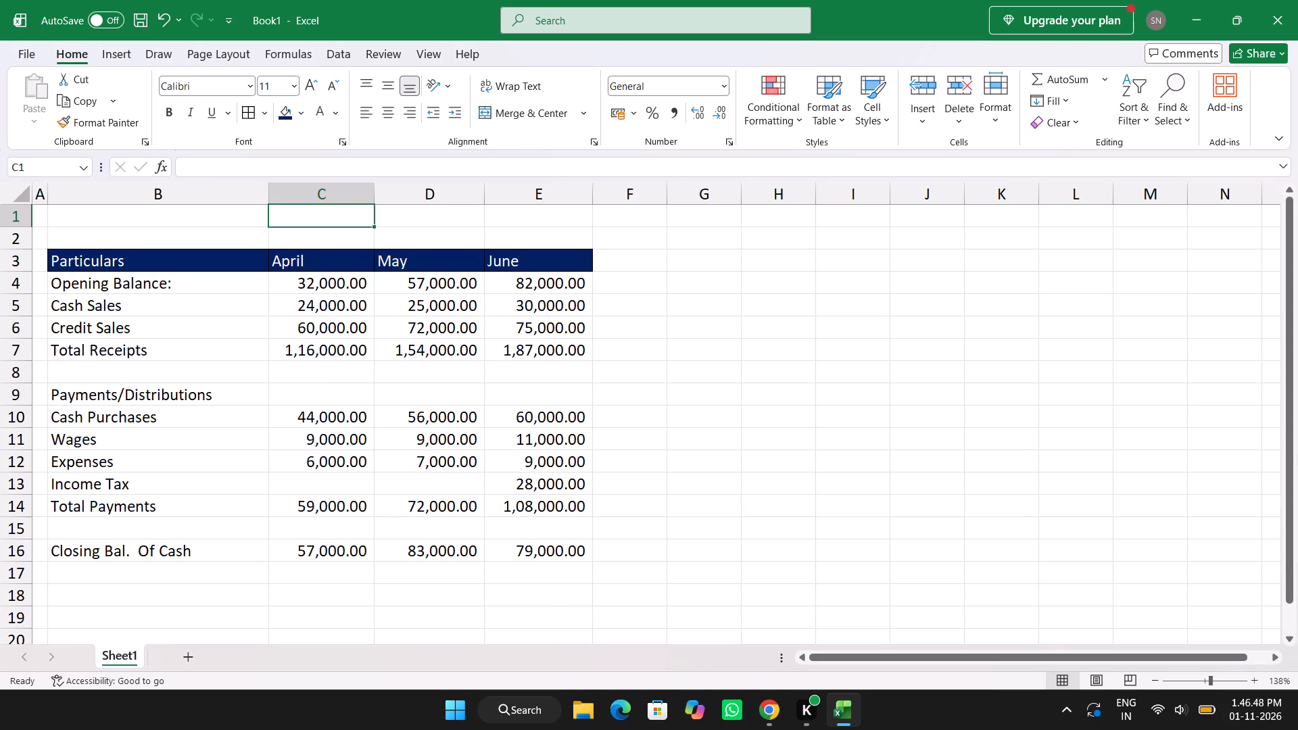
Make the "Opening Balance:" label in cell B4 bold.
left_click(185, 290)
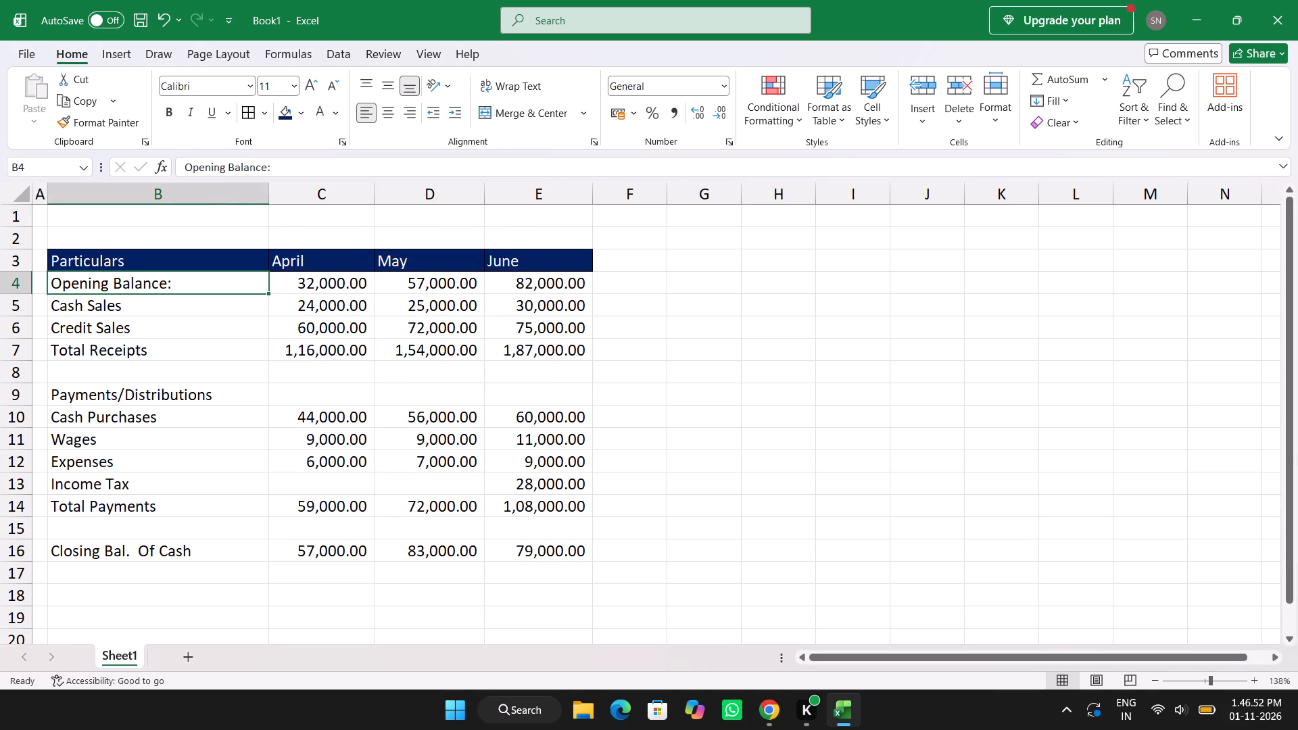
key("ctrl+b")
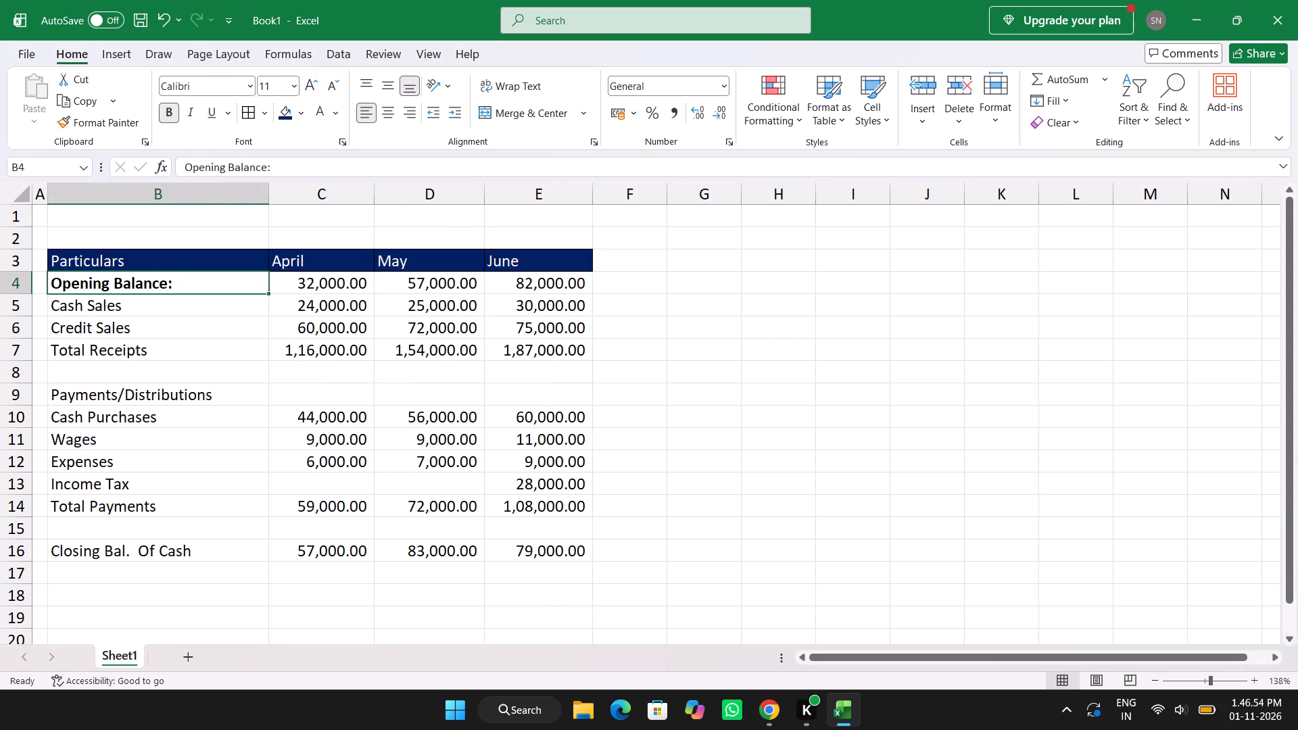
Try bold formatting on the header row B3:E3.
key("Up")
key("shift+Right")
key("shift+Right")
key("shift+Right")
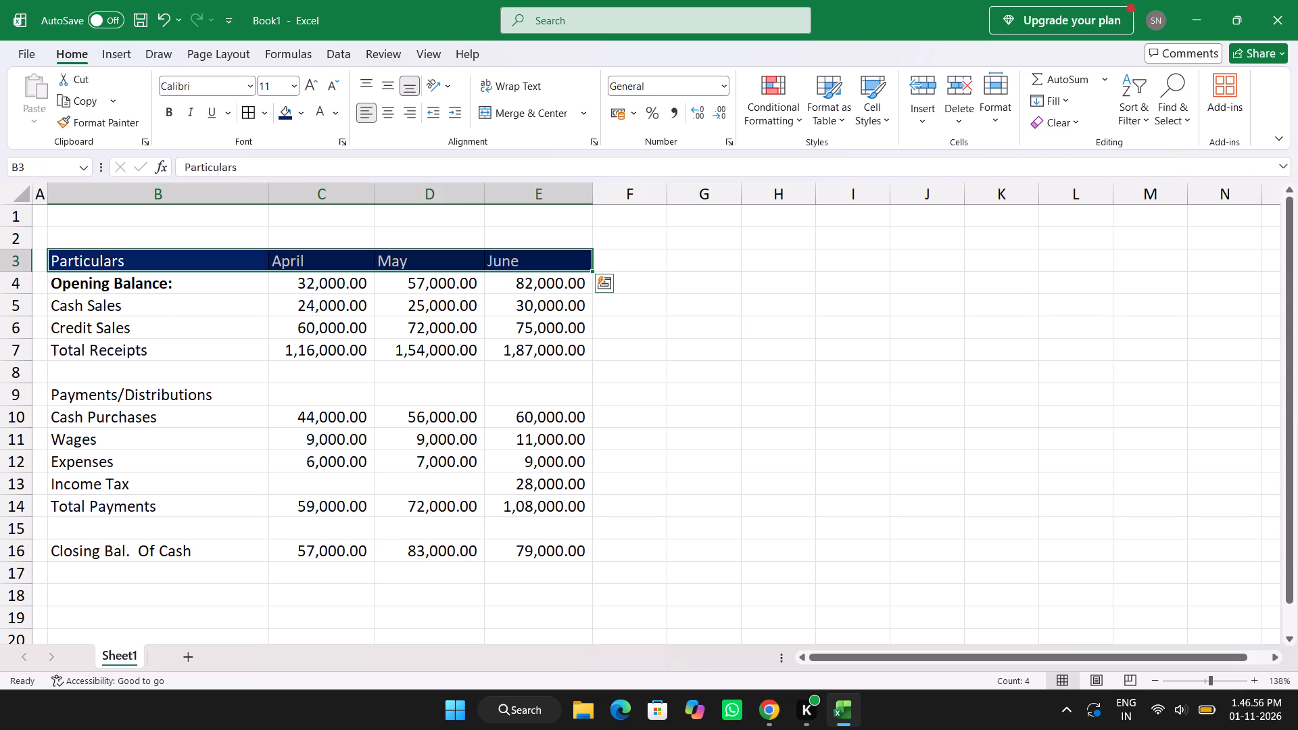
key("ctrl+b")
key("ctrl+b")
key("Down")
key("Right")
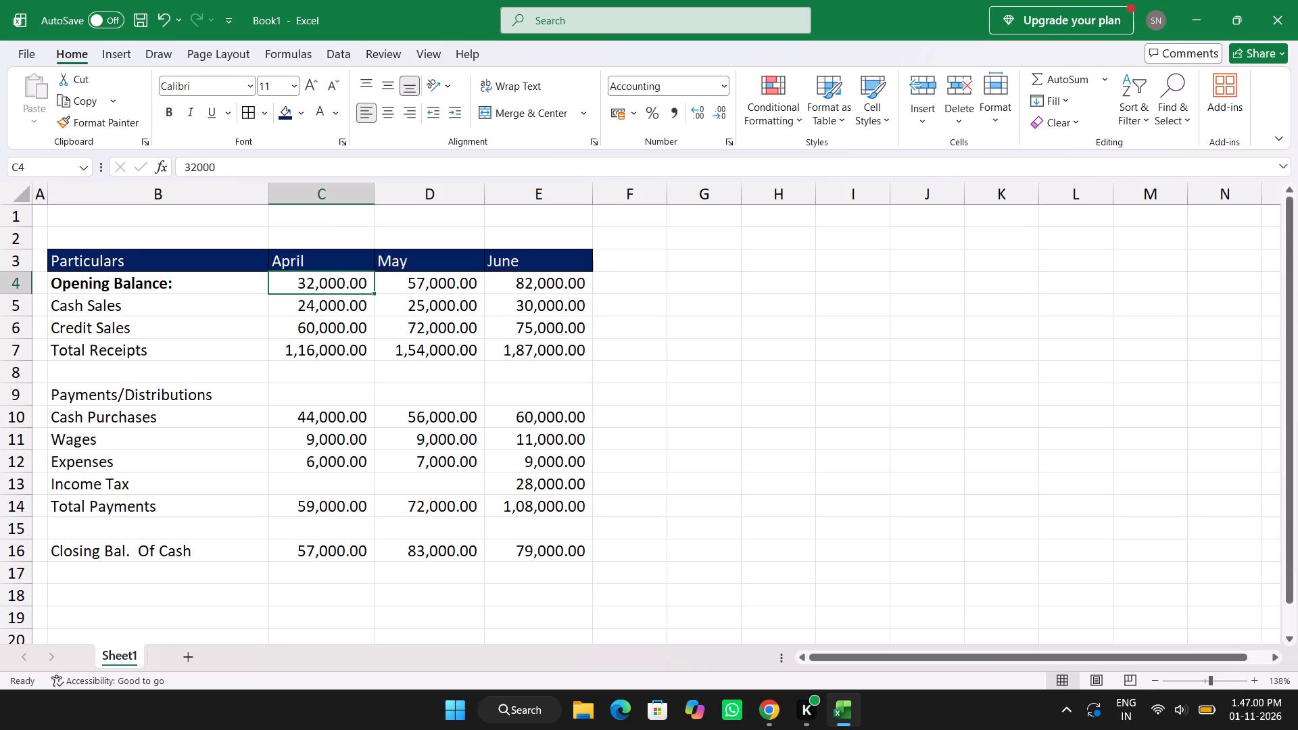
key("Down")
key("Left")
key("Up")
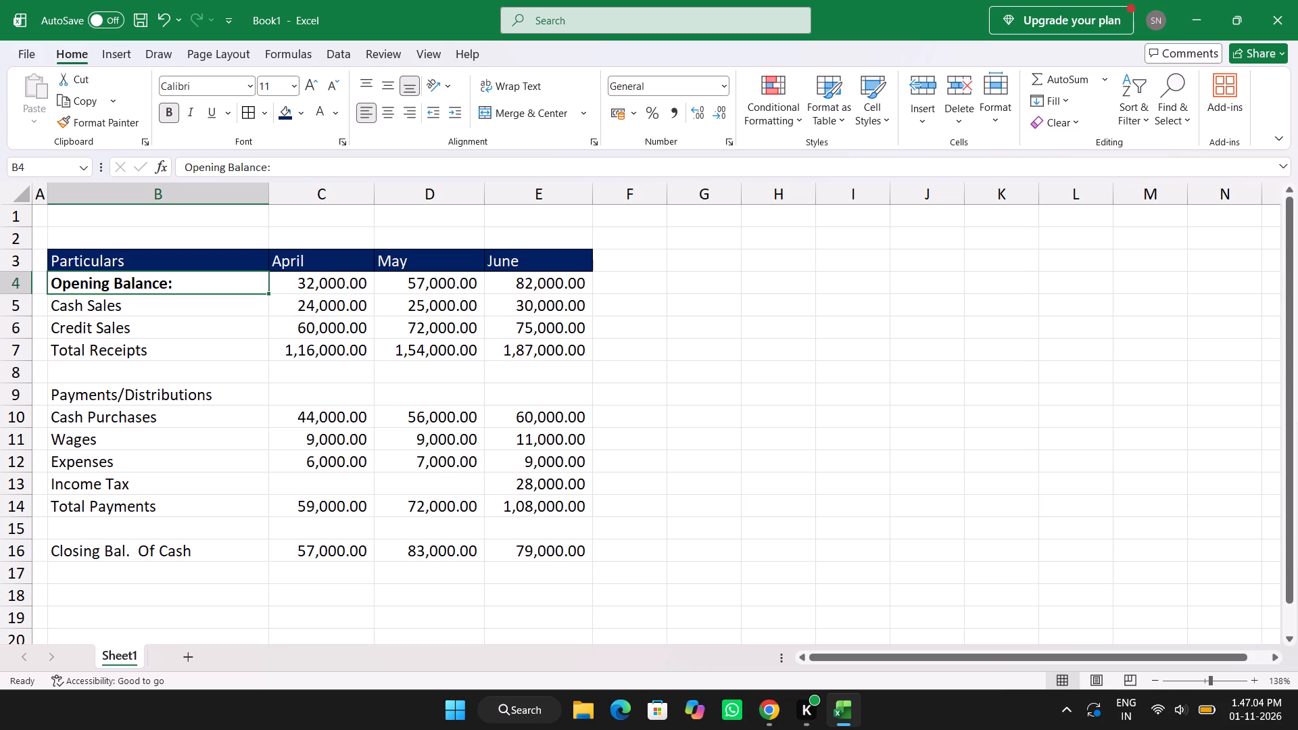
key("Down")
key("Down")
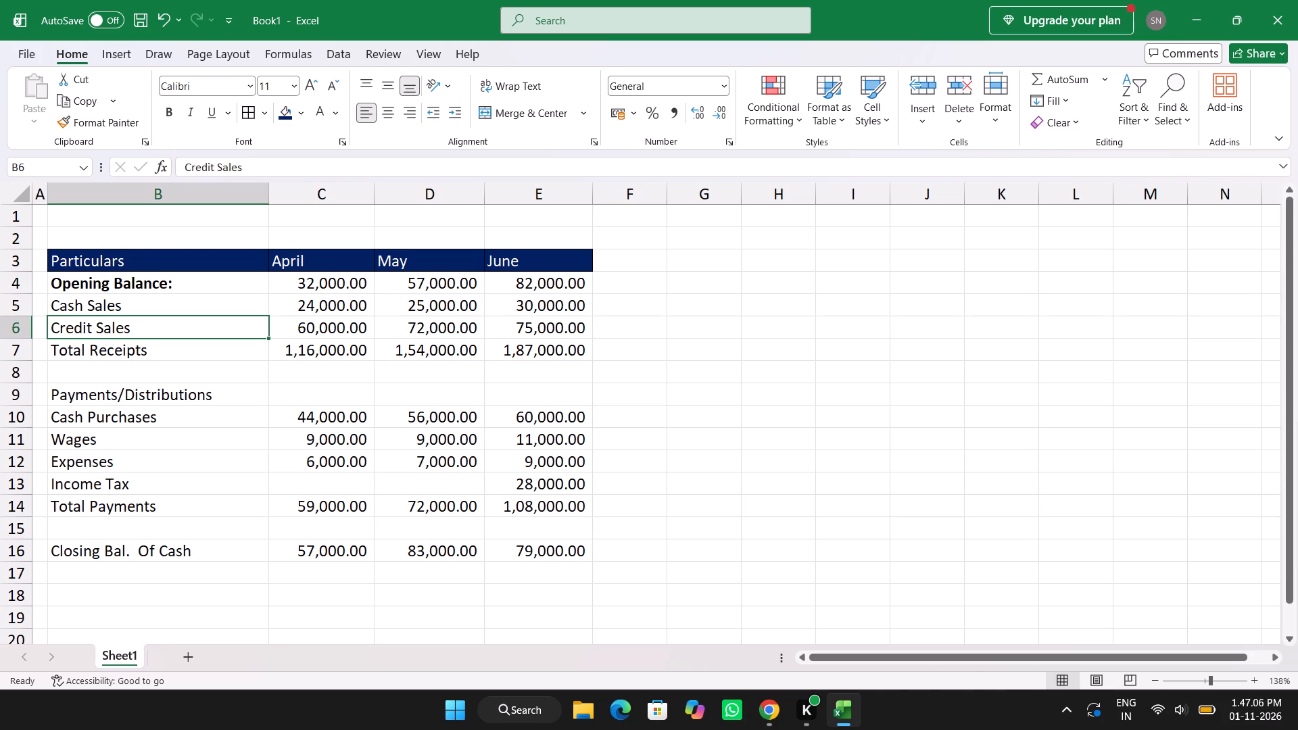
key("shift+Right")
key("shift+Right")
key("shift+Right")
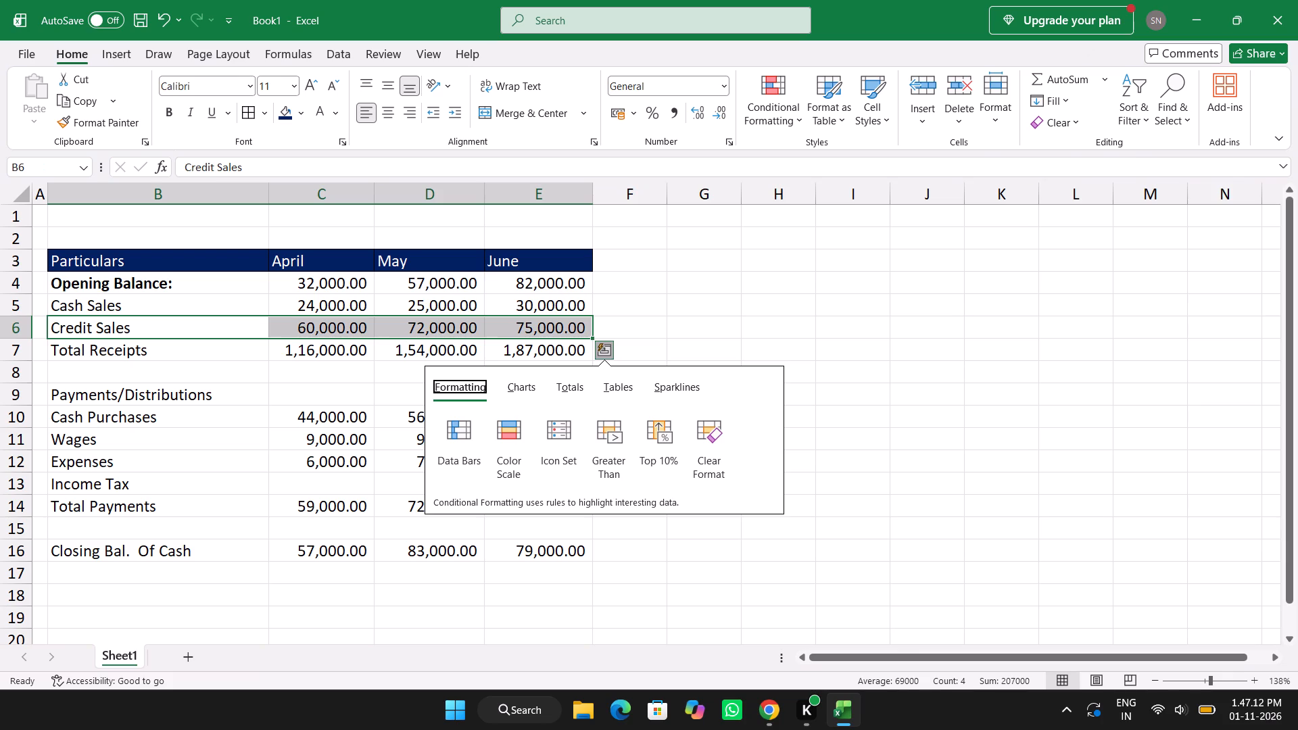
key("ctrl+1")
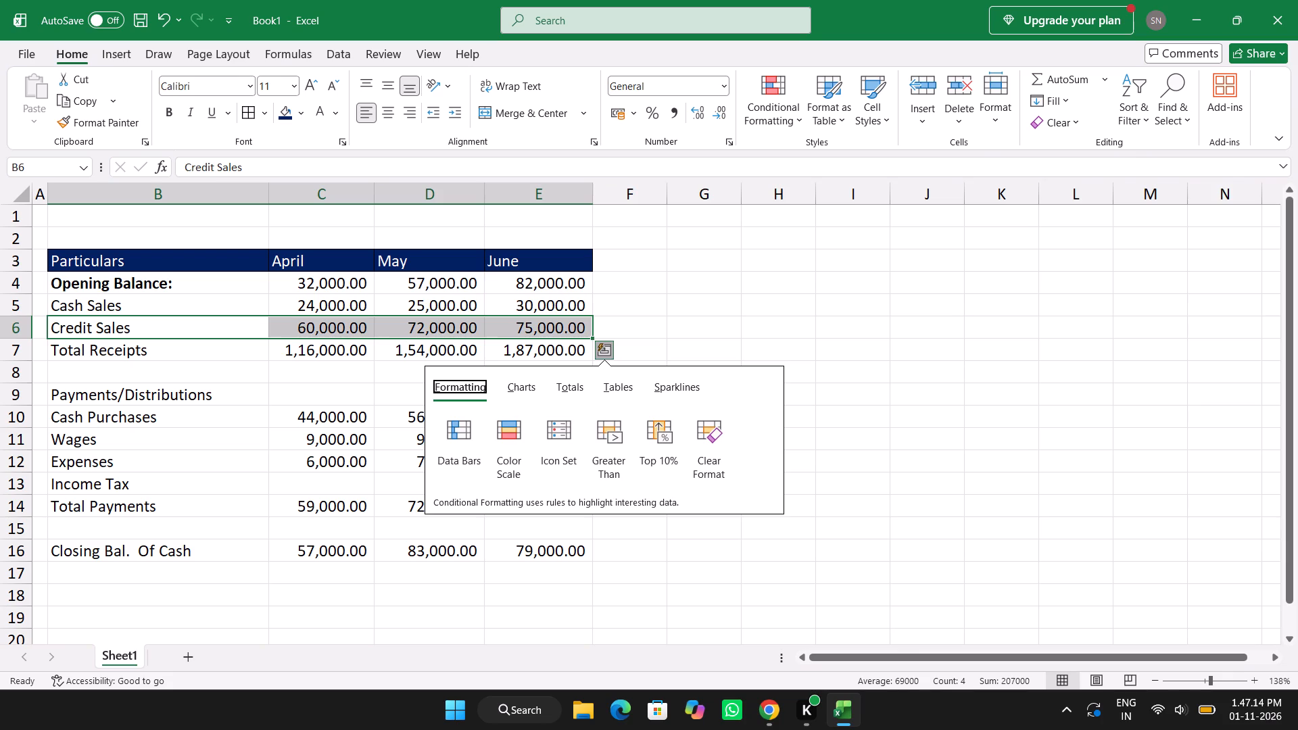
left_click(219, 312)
Add a thin bottom border under the Credit Sales row B6:E6.
left_click(206, 332)
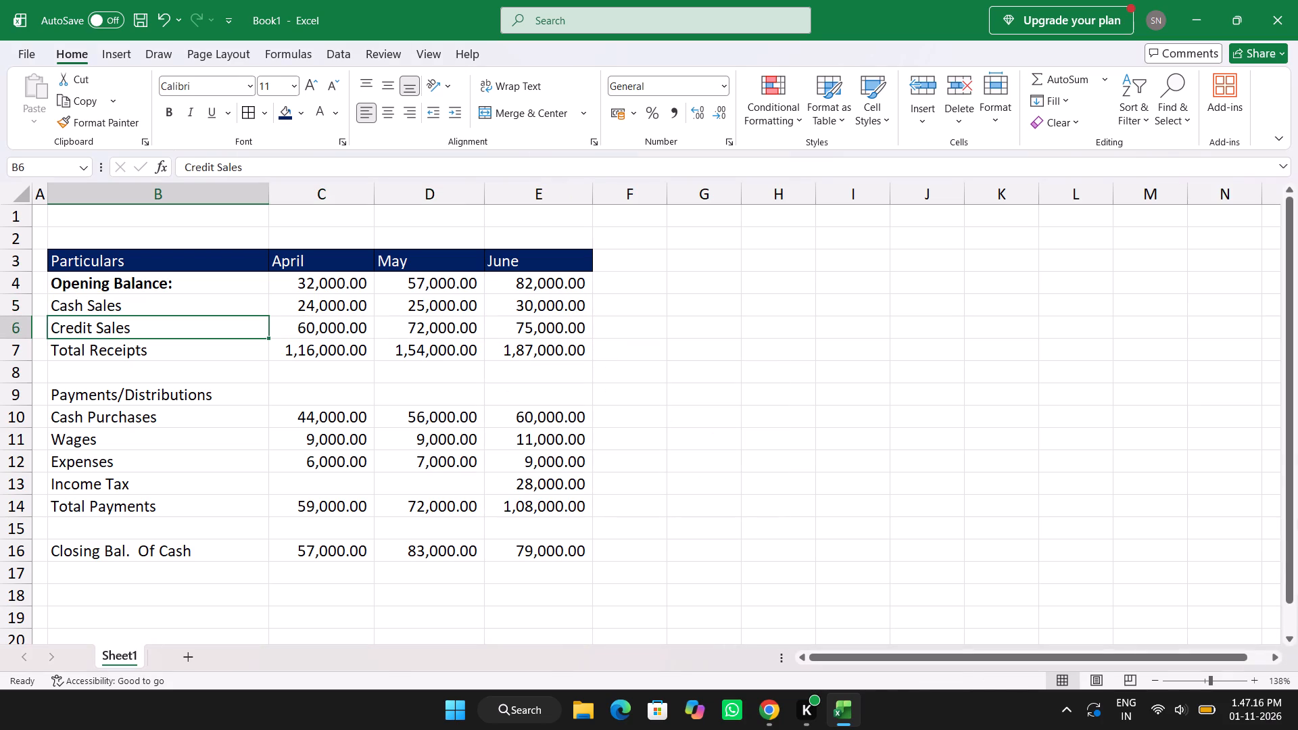
key("shift+Right")
key("shift+Right")
key("shift+Right")
key("ctrl+1")
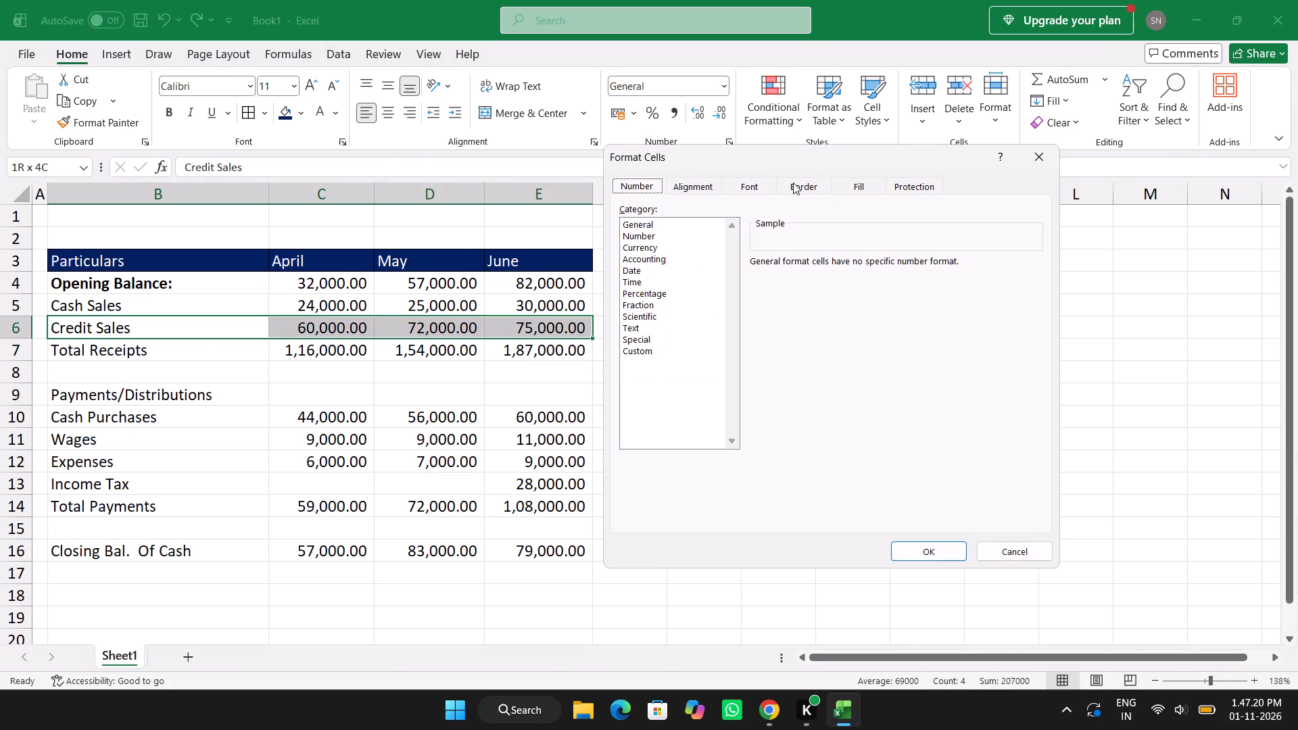
left_click_drag(792, 186, 865, 381)
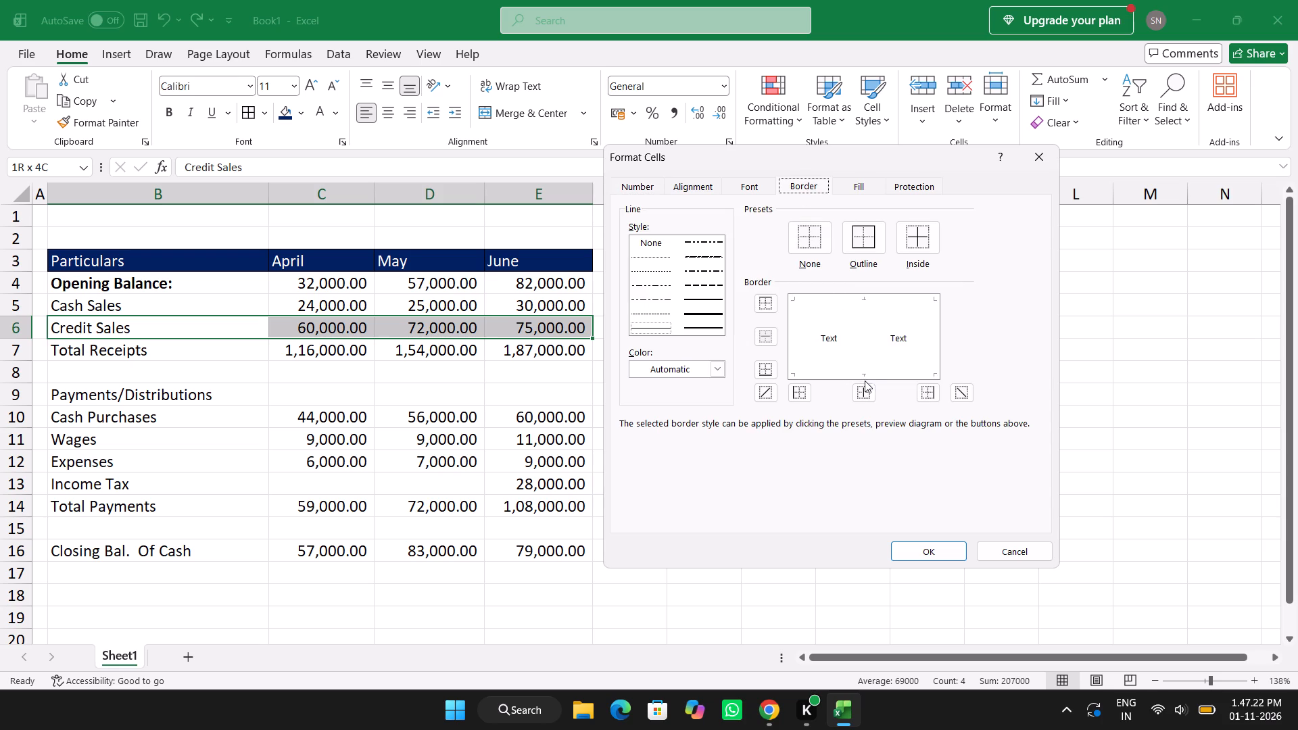
left_click_drag(865, 381, 863, 393)
left_click(863, 393)
left_click(863, 393)
left_click(861, 374)
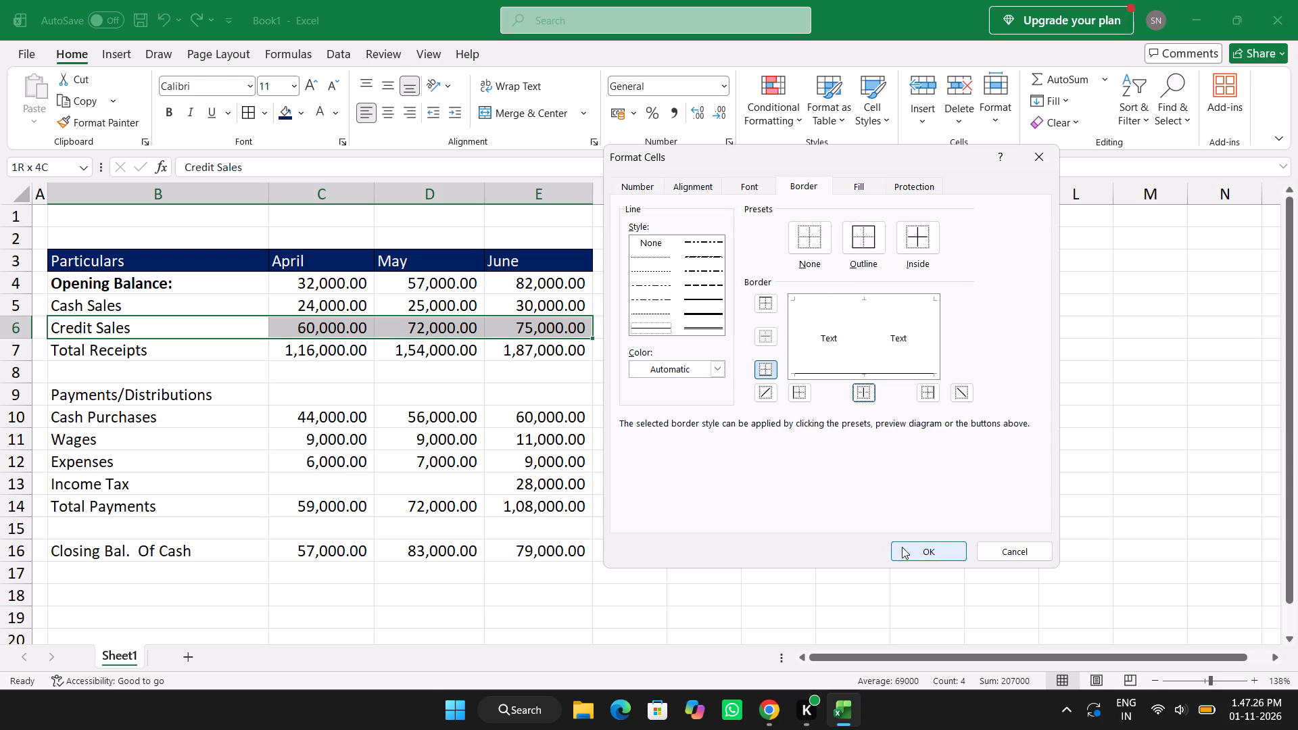
left_click(904, 547)
left_click_drag(203, 347, 207, 375)
left_click(207, 375)
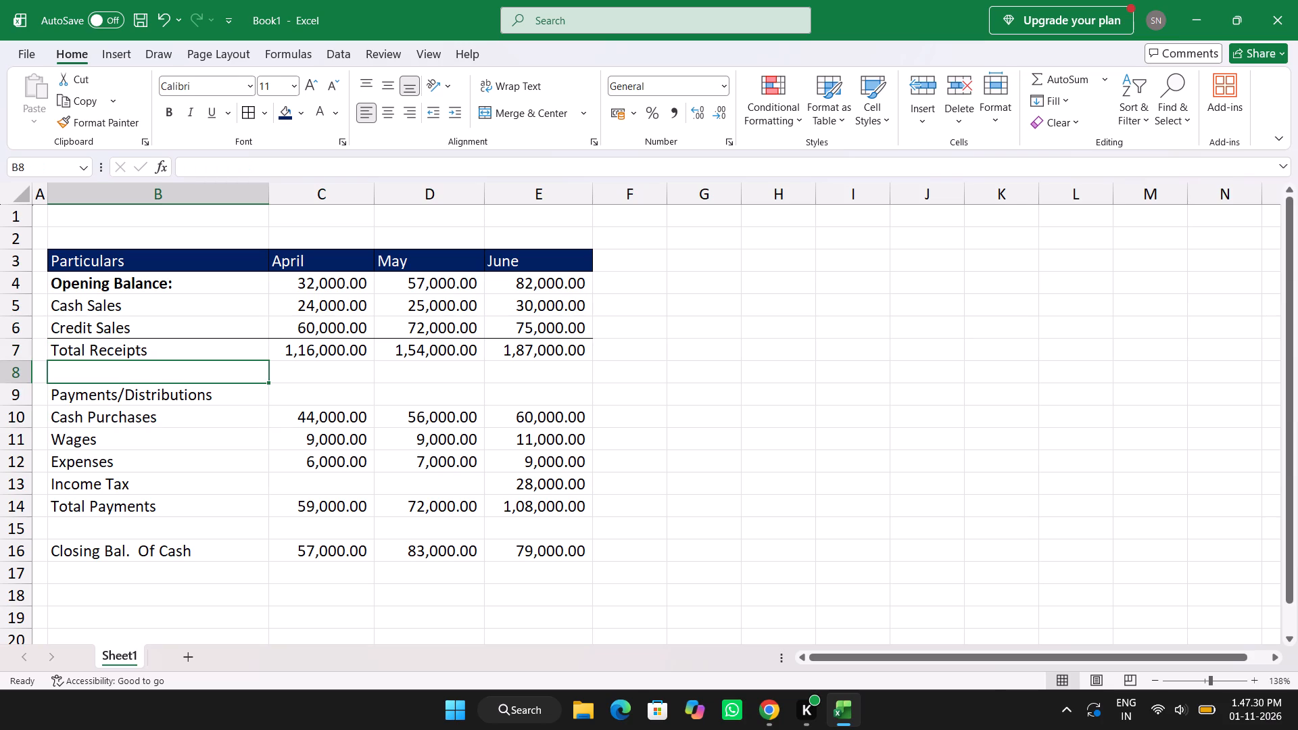
Hide the gridlines on the worksheet.
left_click(200, 356)
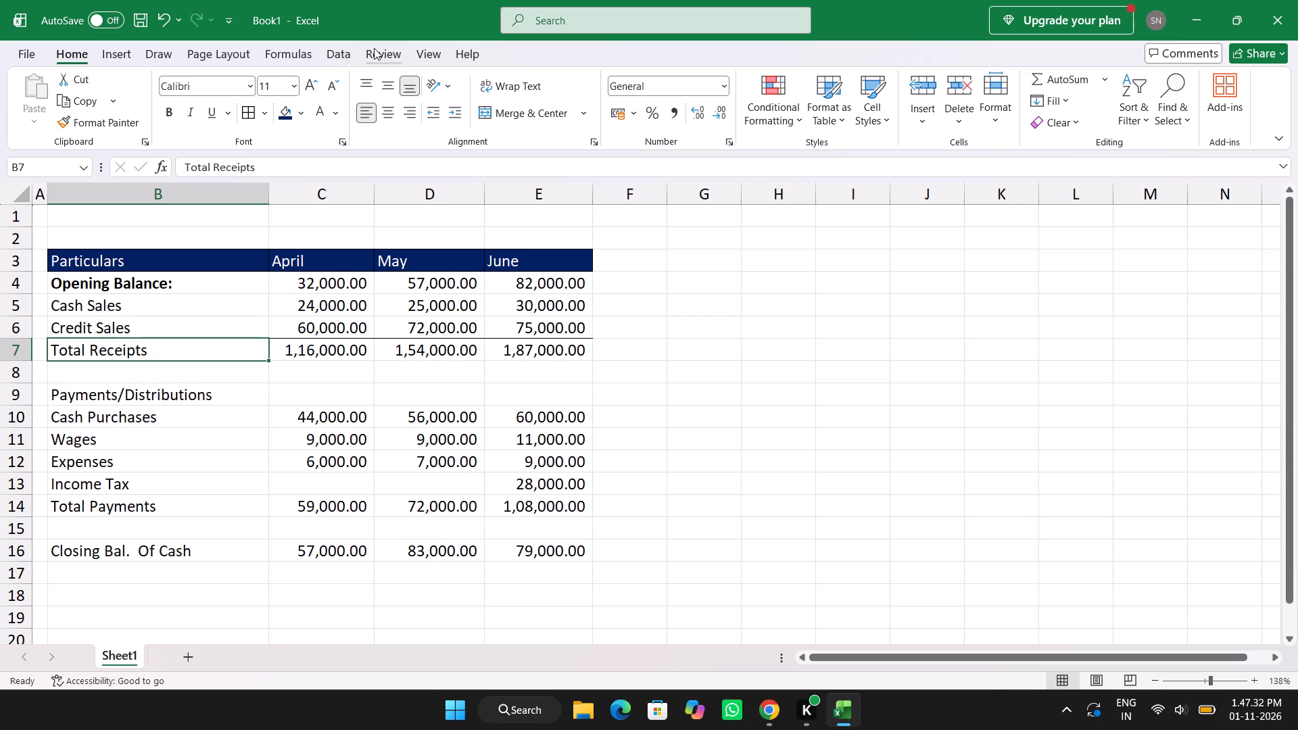
left_click(374, 48)
double_click(332, 49)
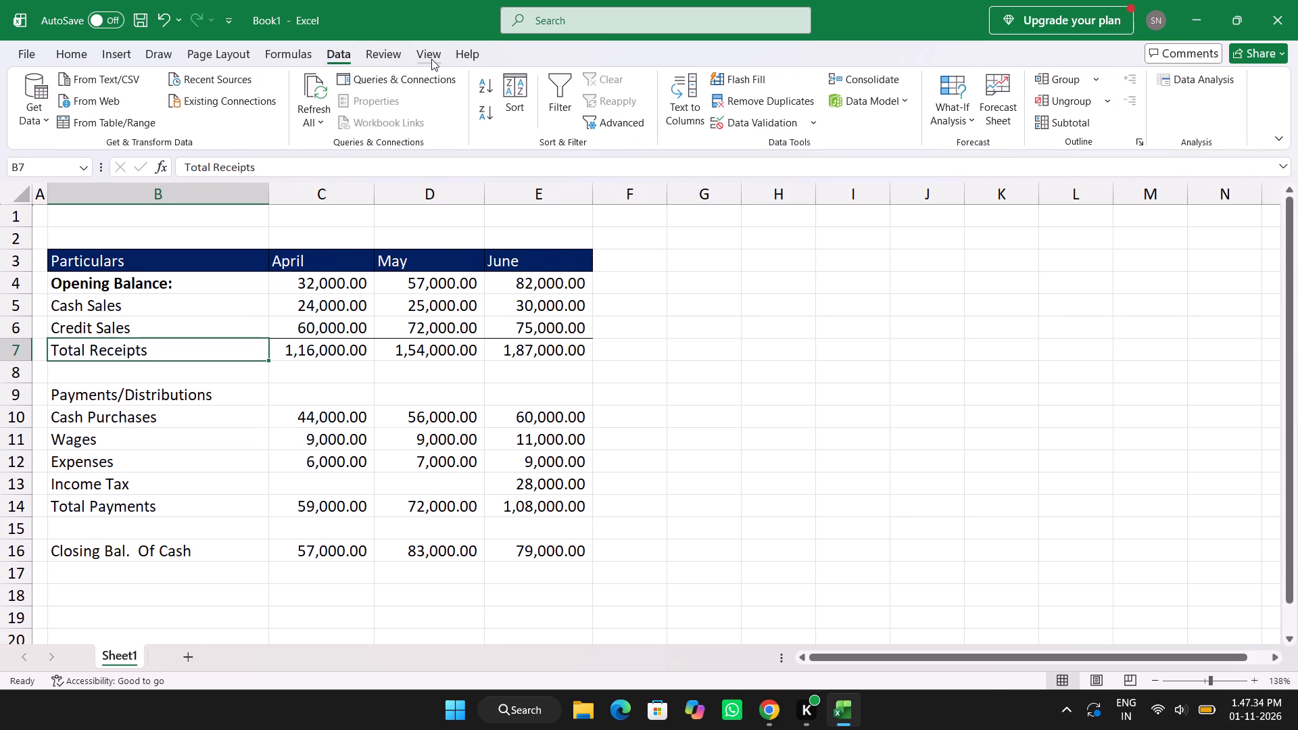
left_click(431, 59)
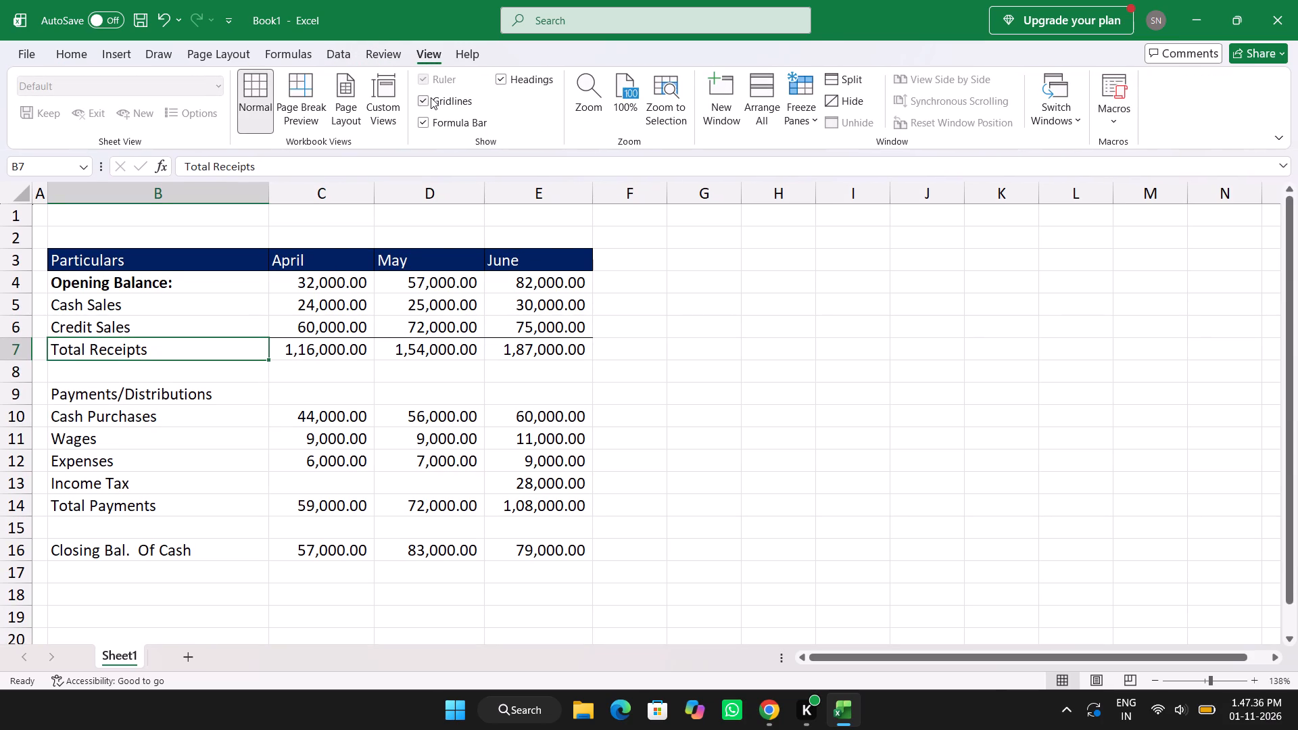
left_click(431, 97)
Add a thin bottom border under the Total Receipts row B7:E7.
left_click(72, 52)
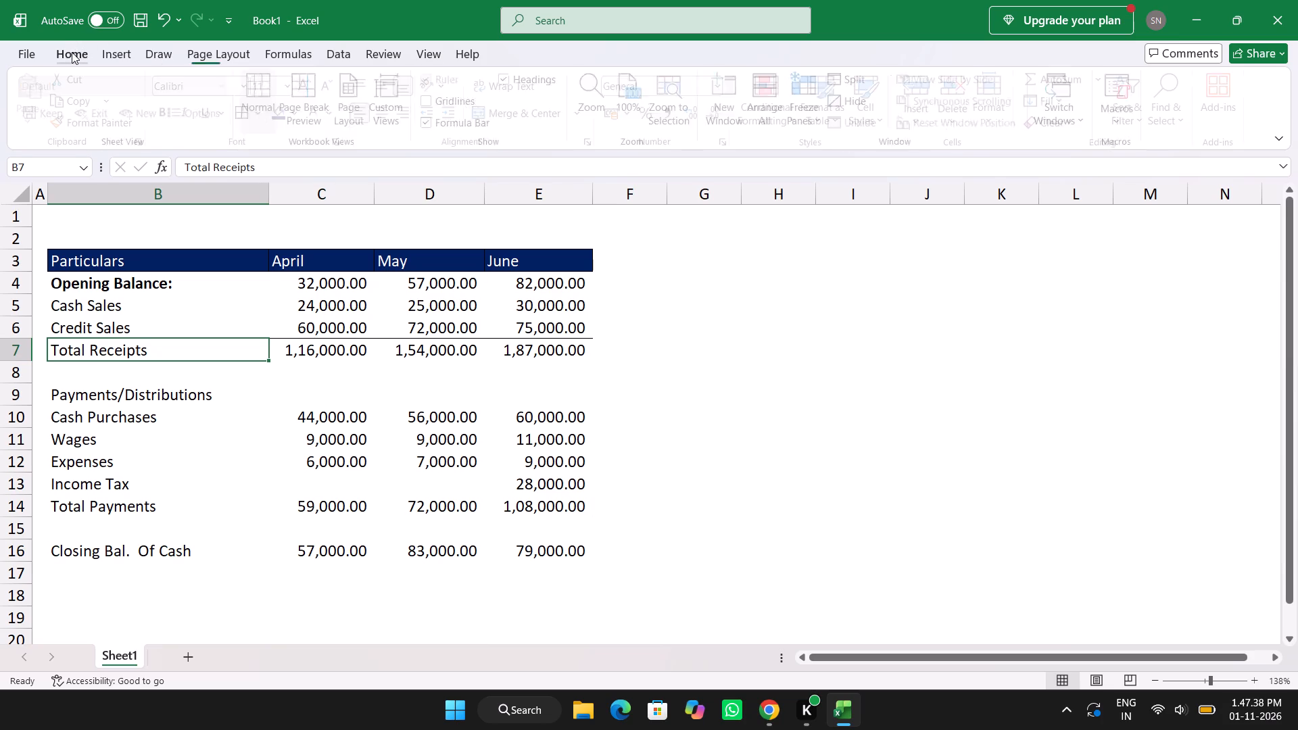
key("shift+Right")
key("shift+Right")
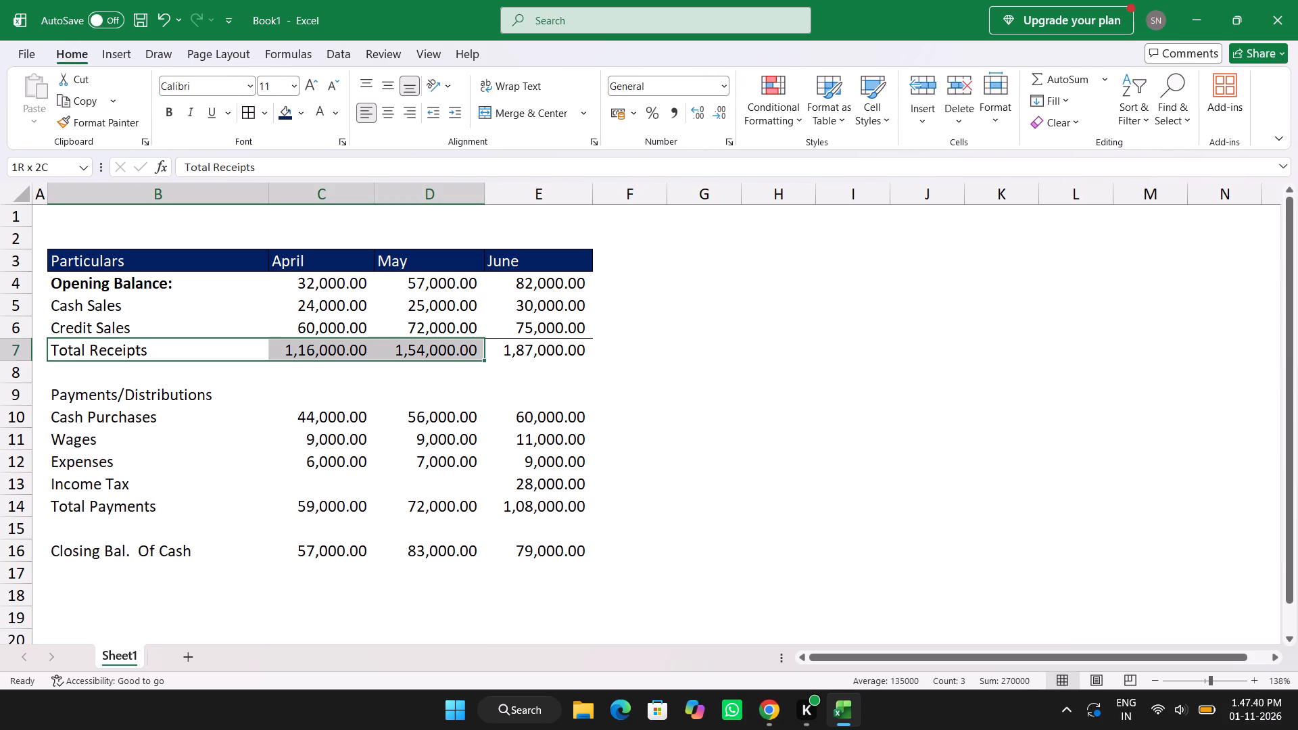
key("shift+Right")
key("ctrl+1")
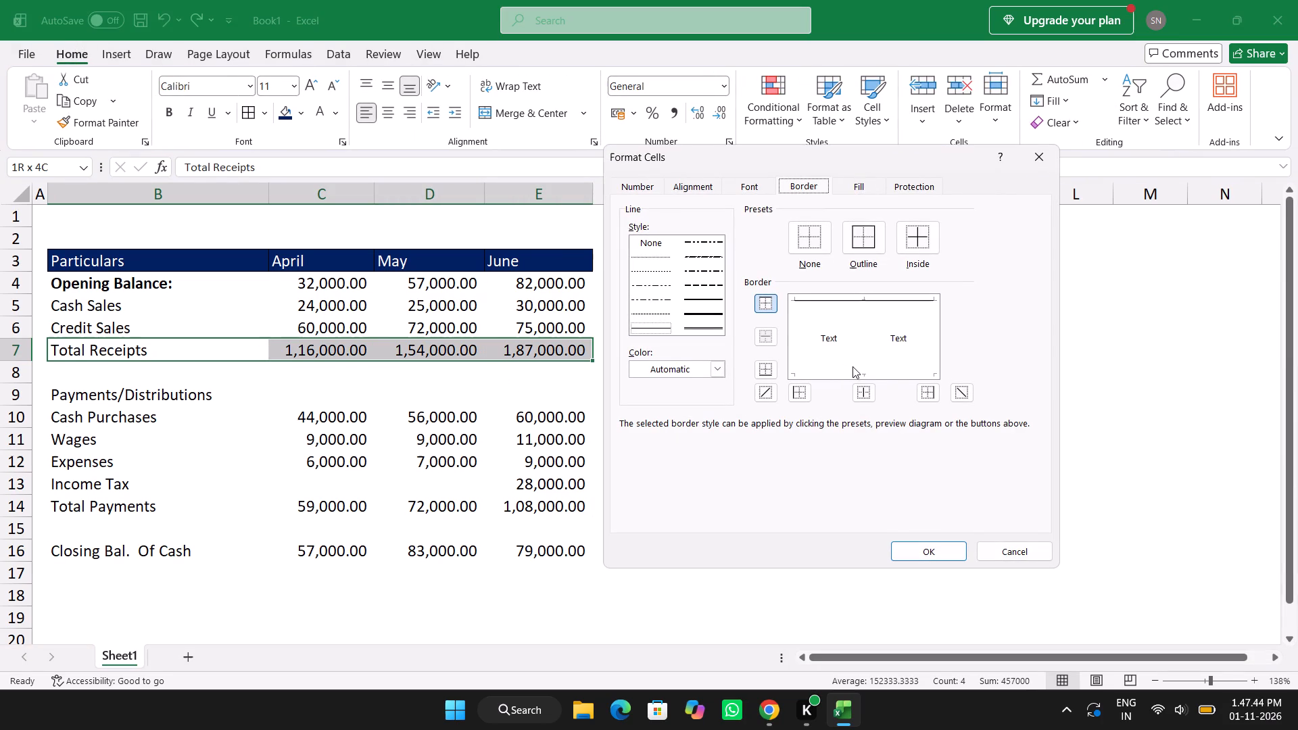
left_click(864, 372)
key("Return")
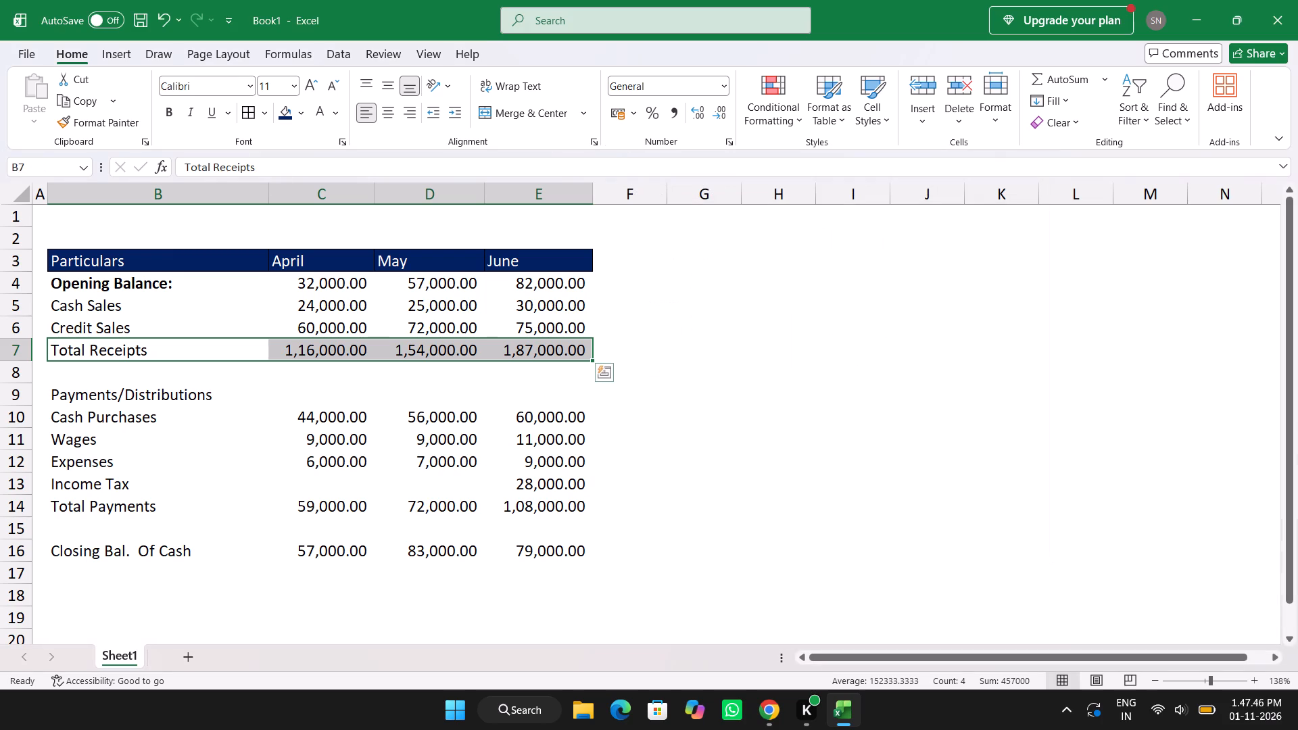
Make the "Payments/Distributions" label in cell B9 bold.
key("Down")
key("Down")
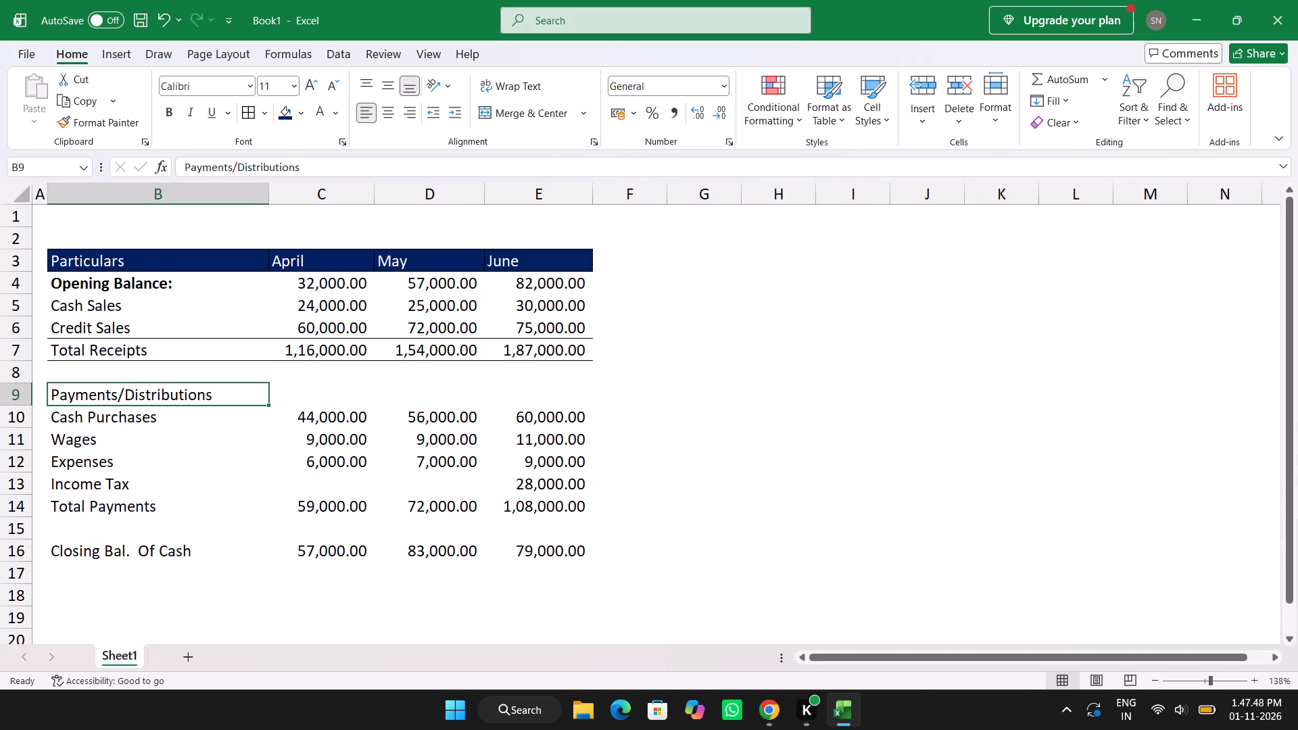
key("ctrl+v")
key("ctrl+b")
key("Down")
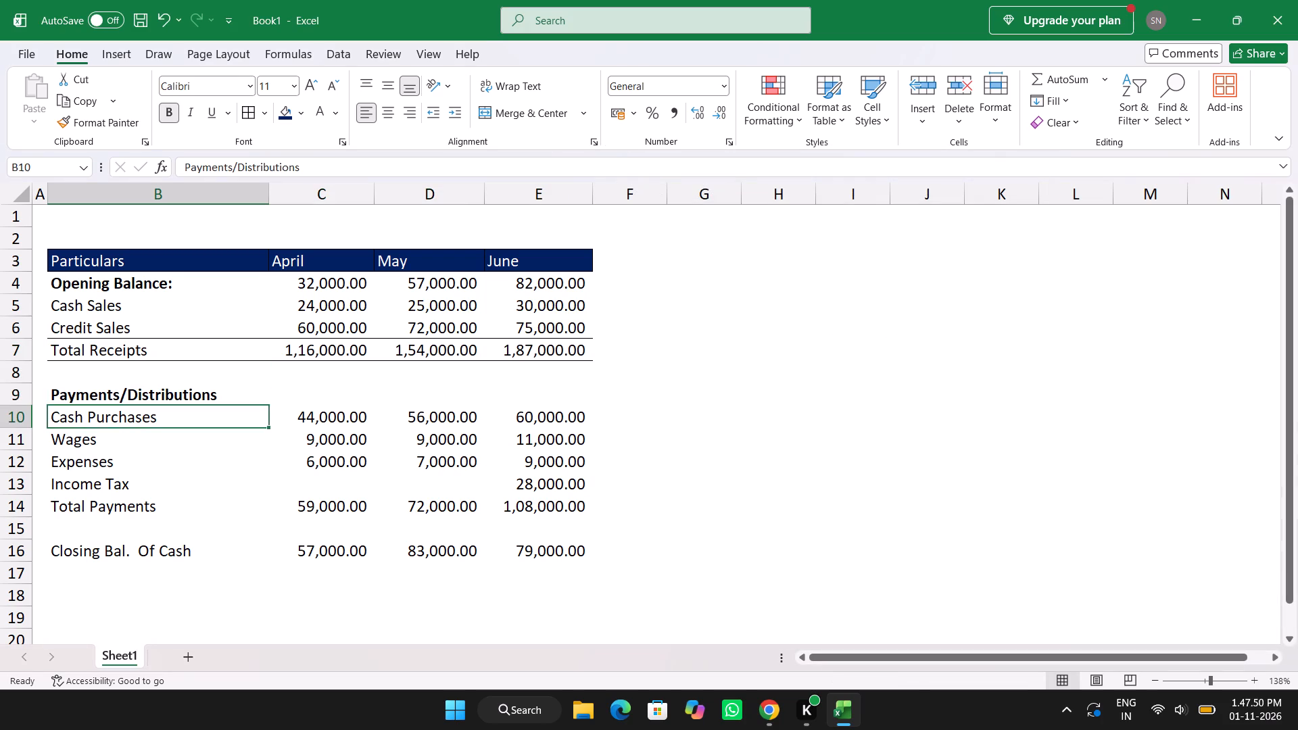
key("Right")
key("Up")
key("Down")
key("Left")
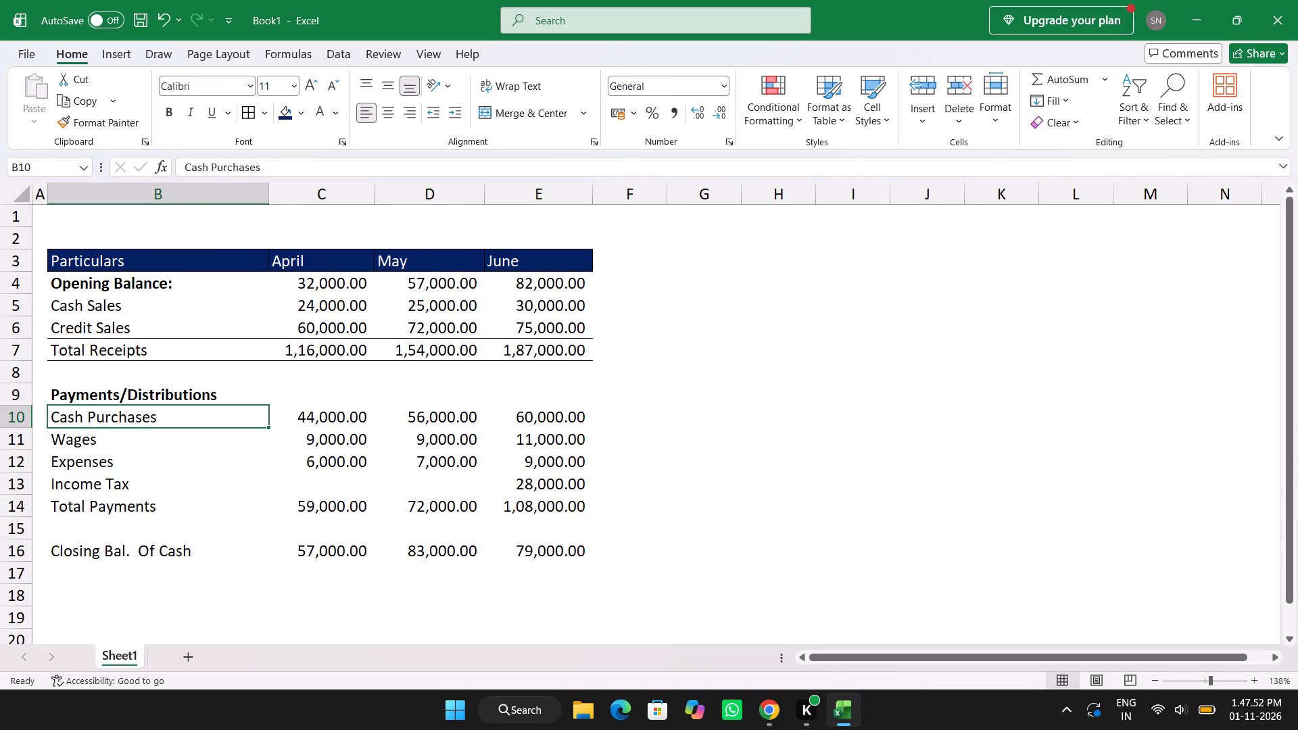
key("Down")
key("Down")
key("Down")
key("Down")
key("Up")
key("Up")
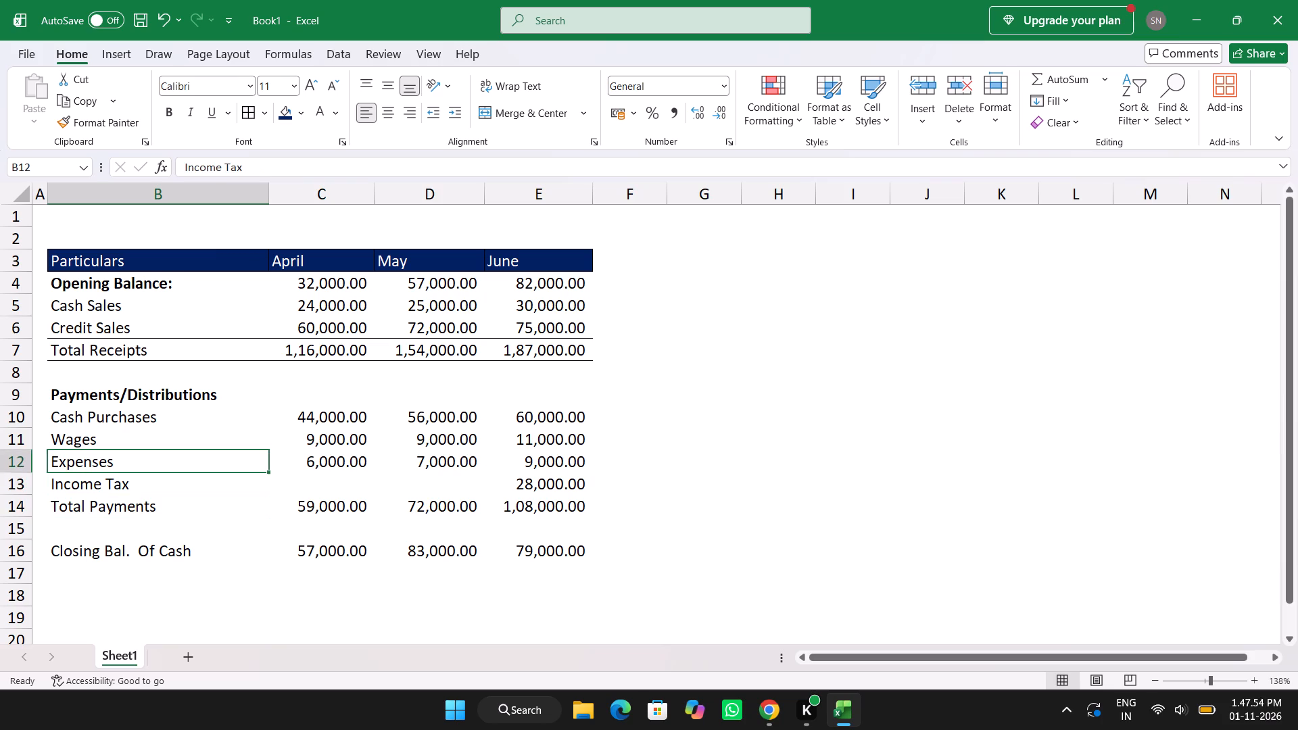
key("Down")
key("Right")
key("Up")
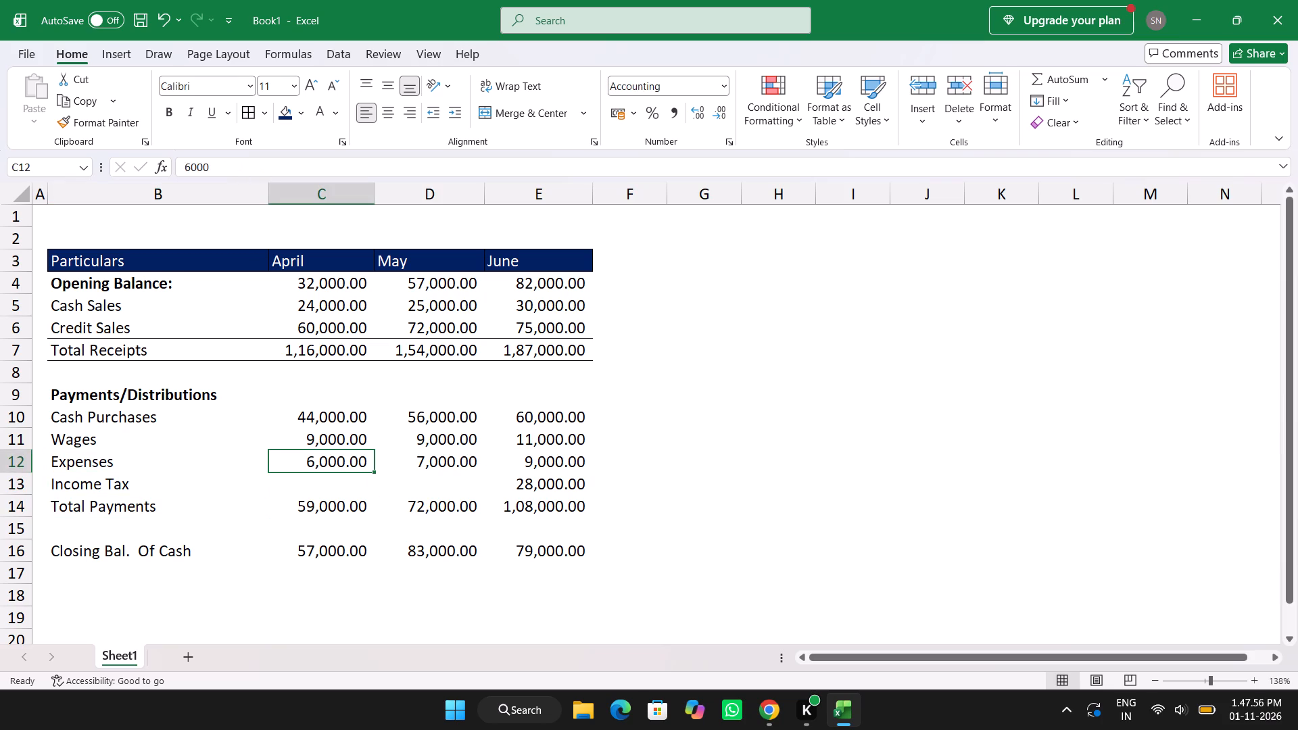
Review the number, alignment, font, fill and protection format settings of the payment figures in C11:E14.
key("Up")
key("shift+Down")
key("shift+Down")
key("shift+Down")
key("shift+Right")
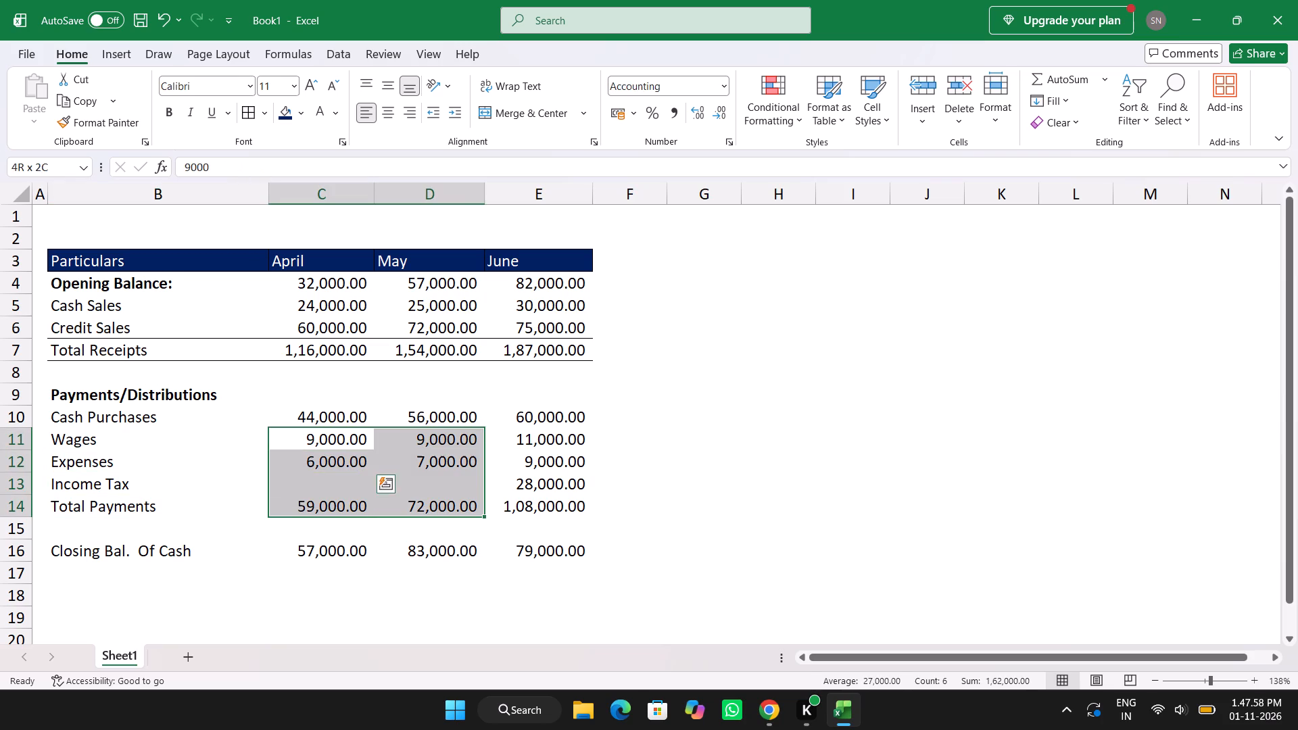
key("shift+Right")
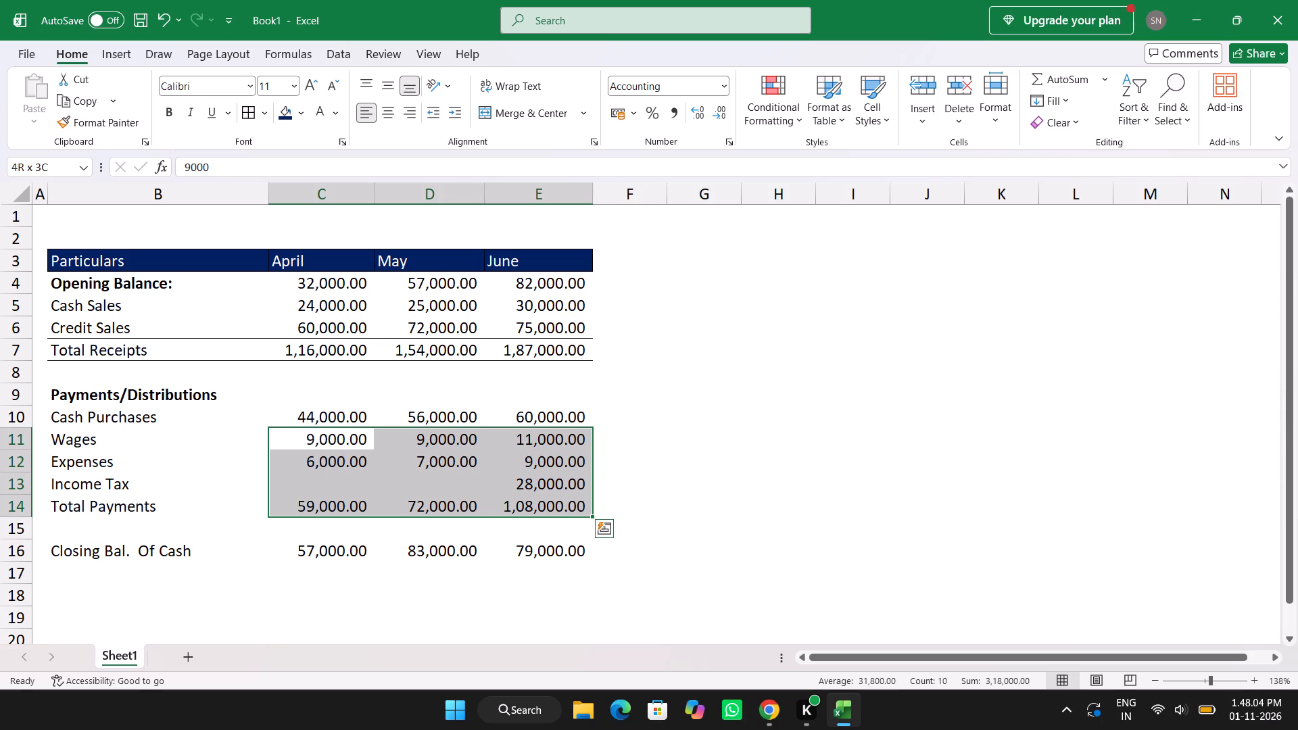
key("ctrl+1")
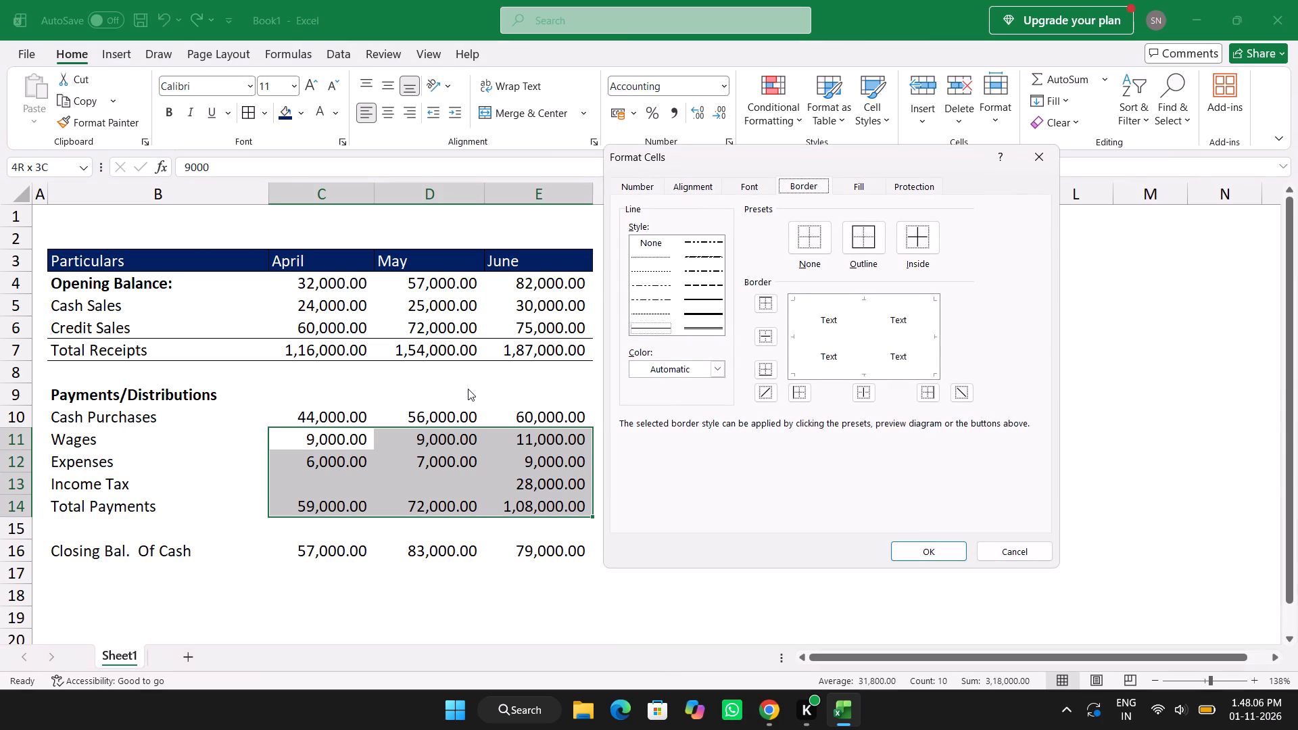
left_click(632, 192)
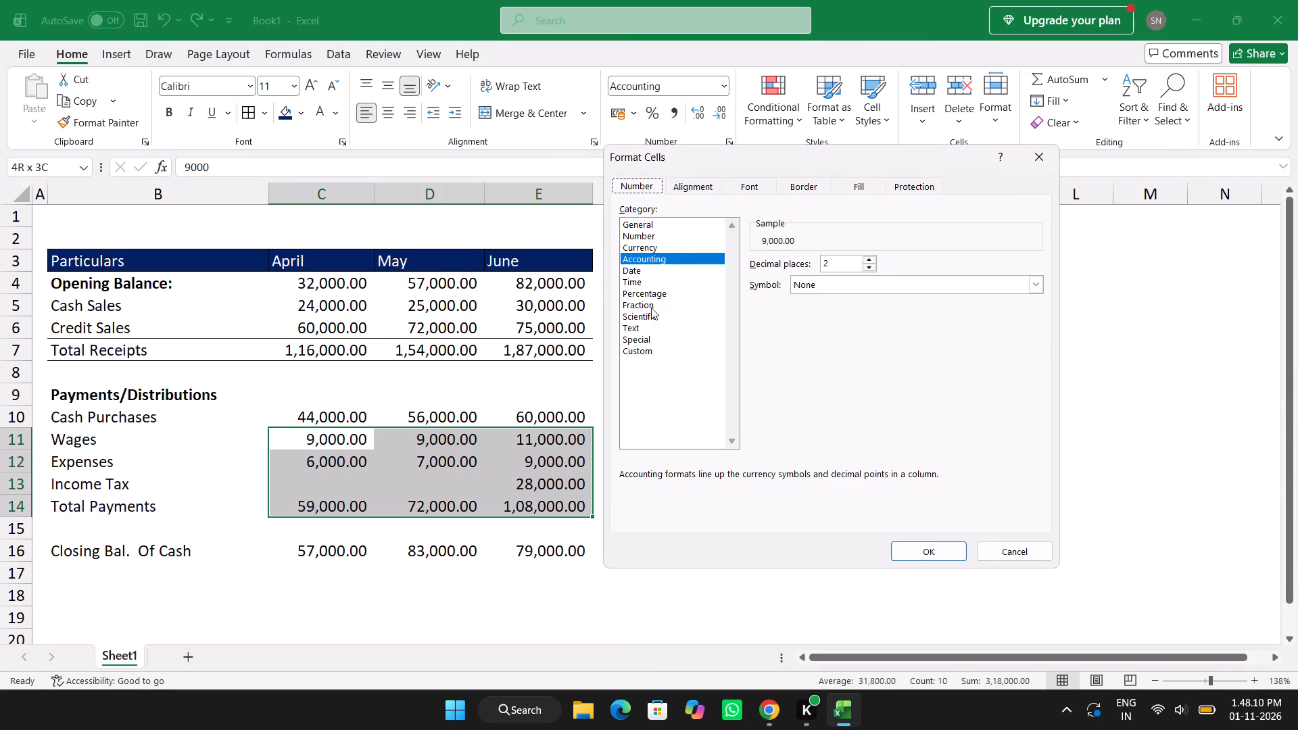
left_click(684, 195)
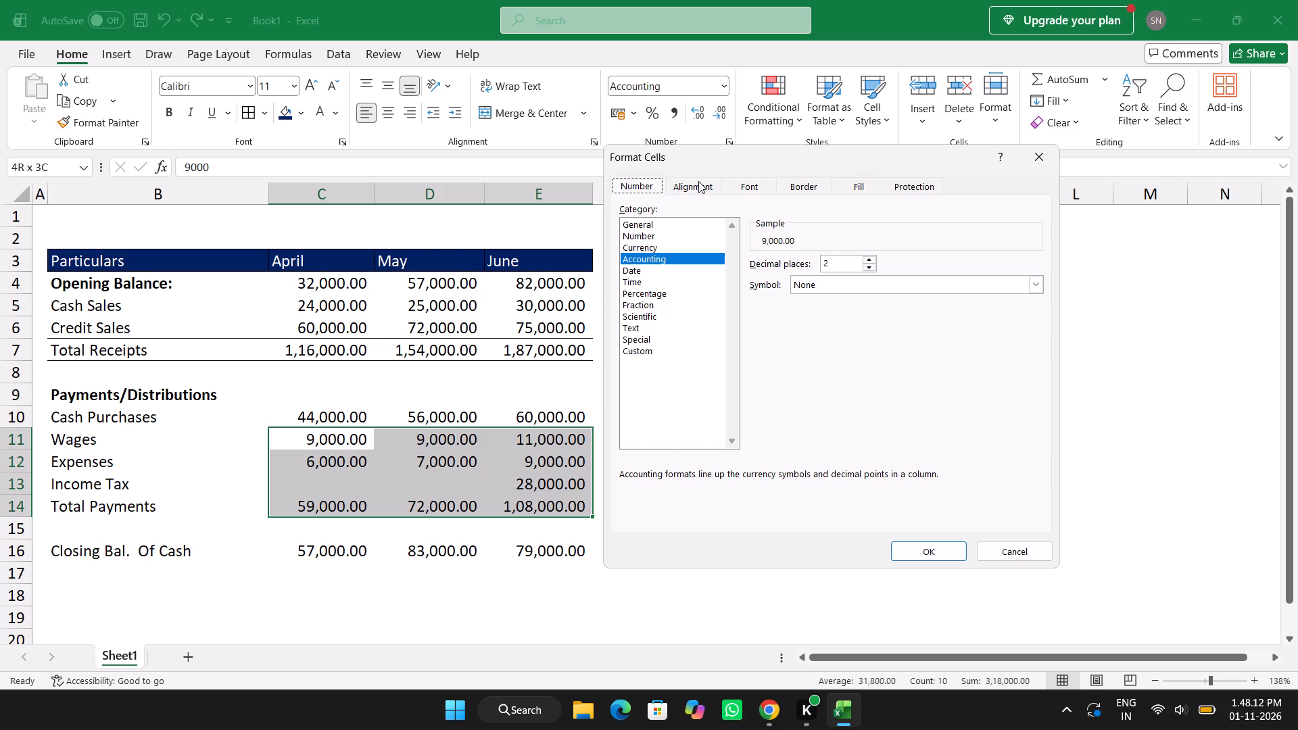
left_click(698, 181)
left_click(752, 180)
left_click(796, 176)
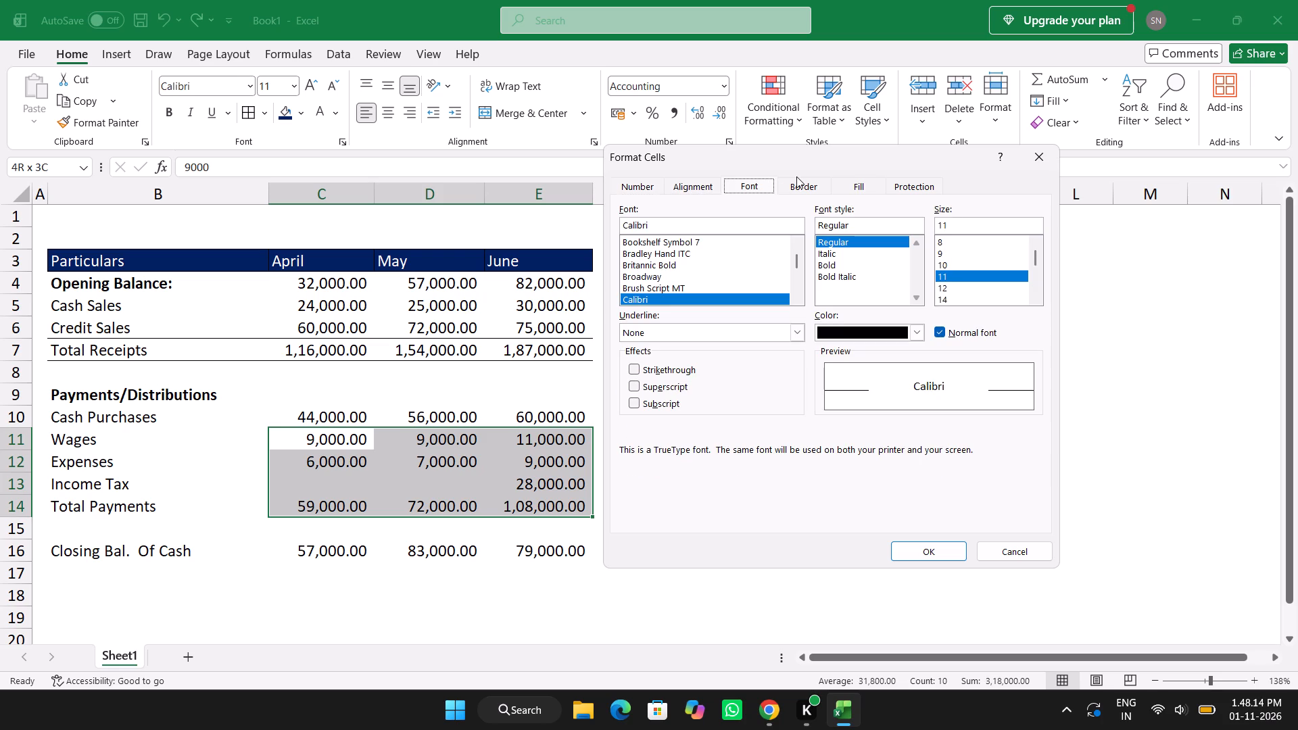
left_click(835, 187)
left_click(902, 194)
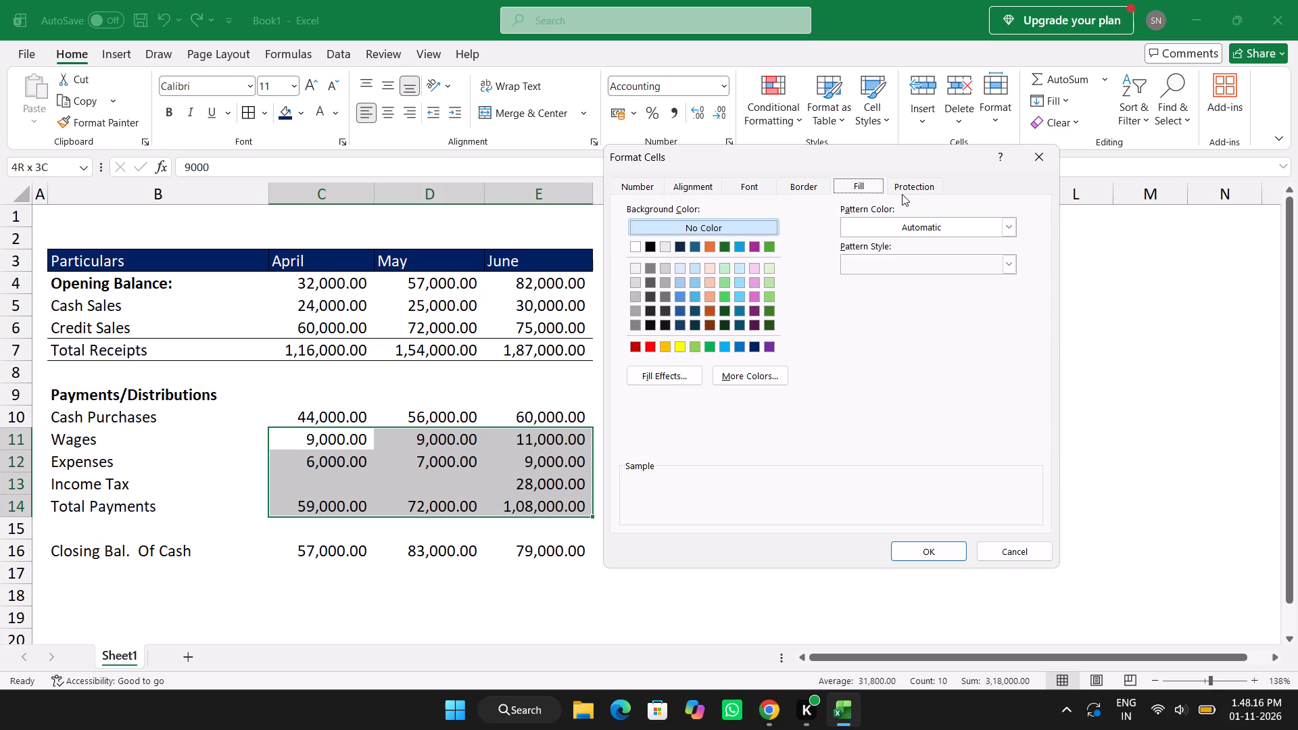
left_click(917, 183)
left_click(1041, 150)
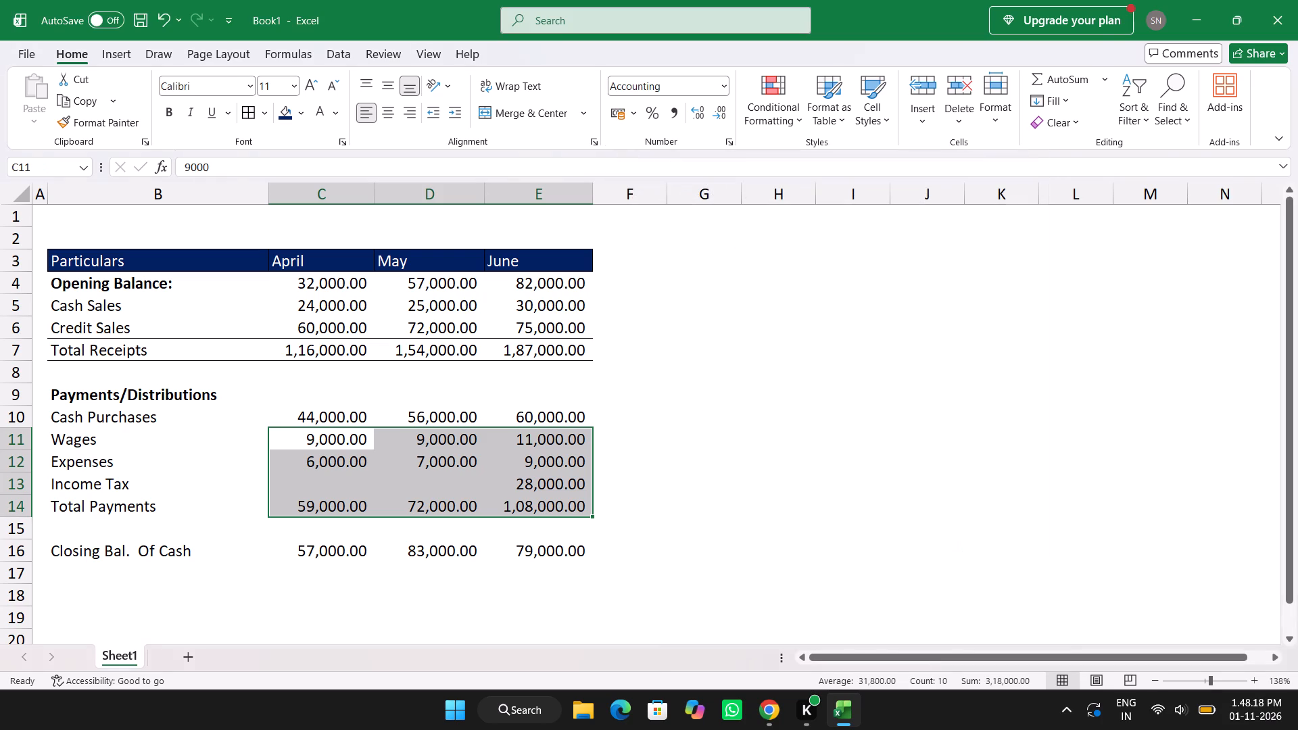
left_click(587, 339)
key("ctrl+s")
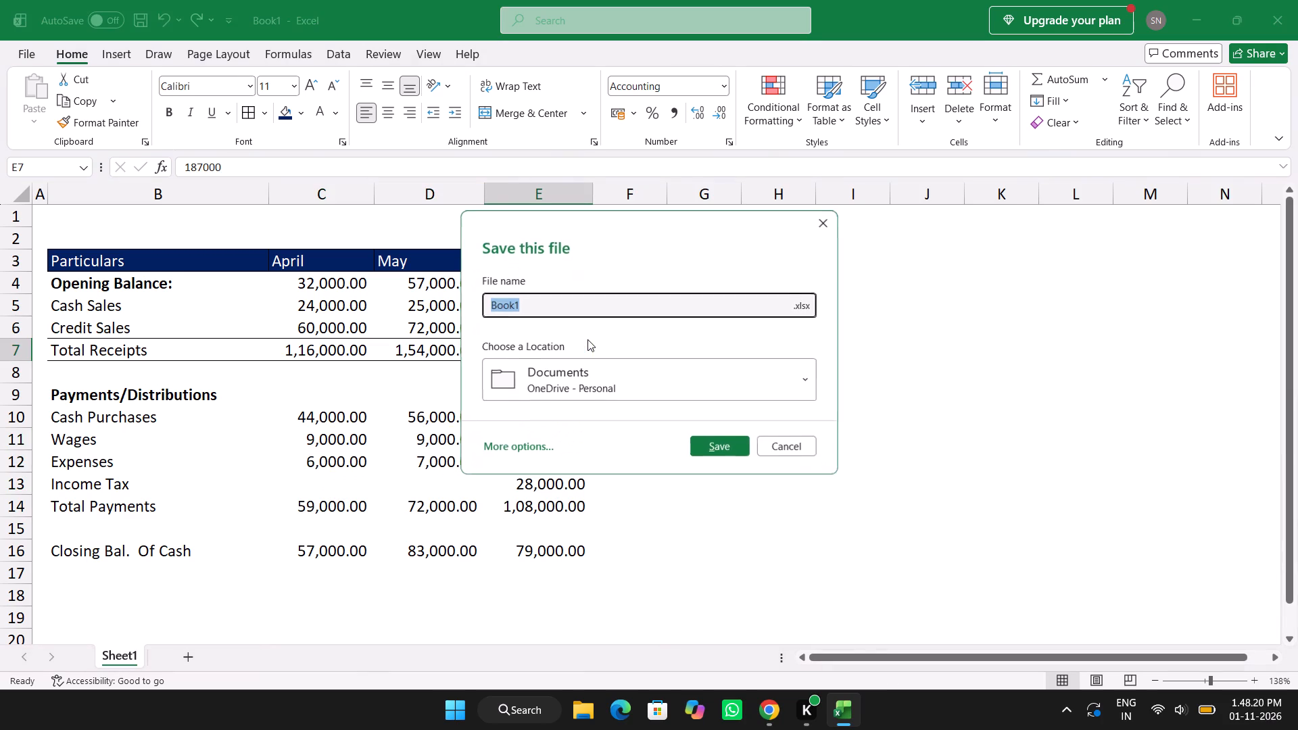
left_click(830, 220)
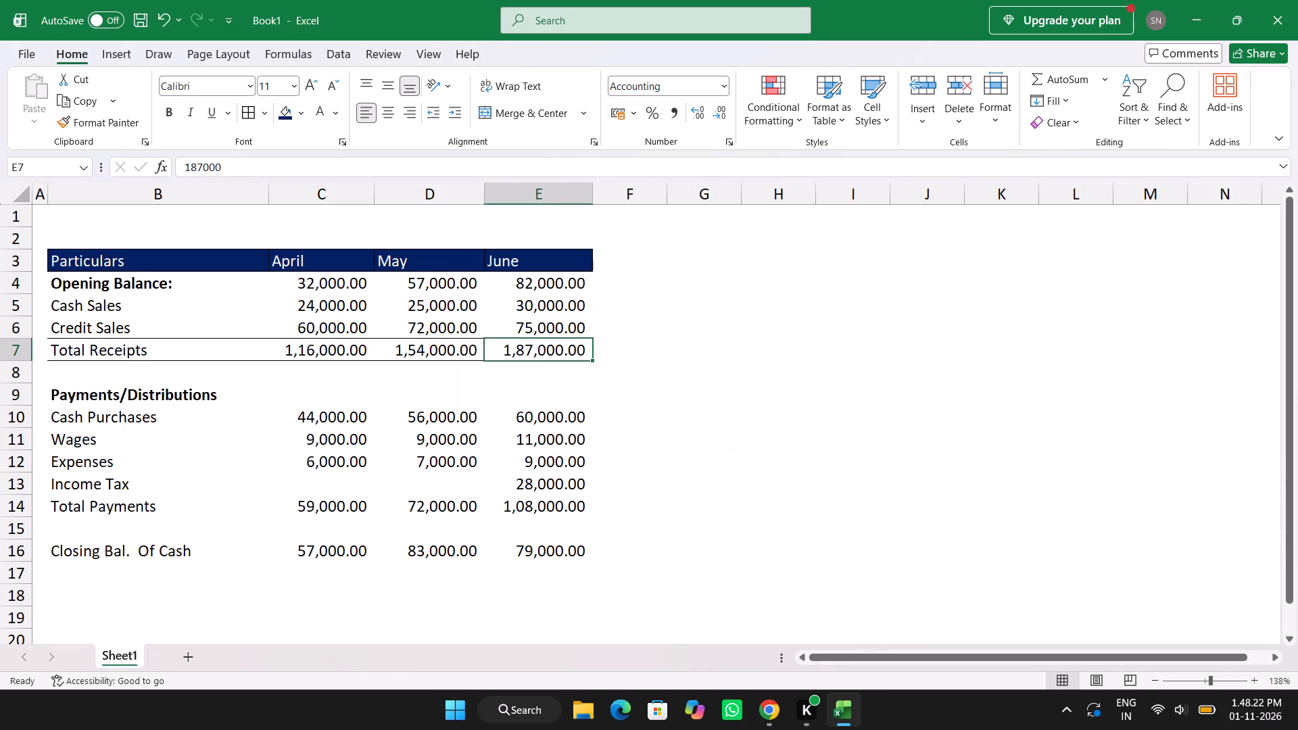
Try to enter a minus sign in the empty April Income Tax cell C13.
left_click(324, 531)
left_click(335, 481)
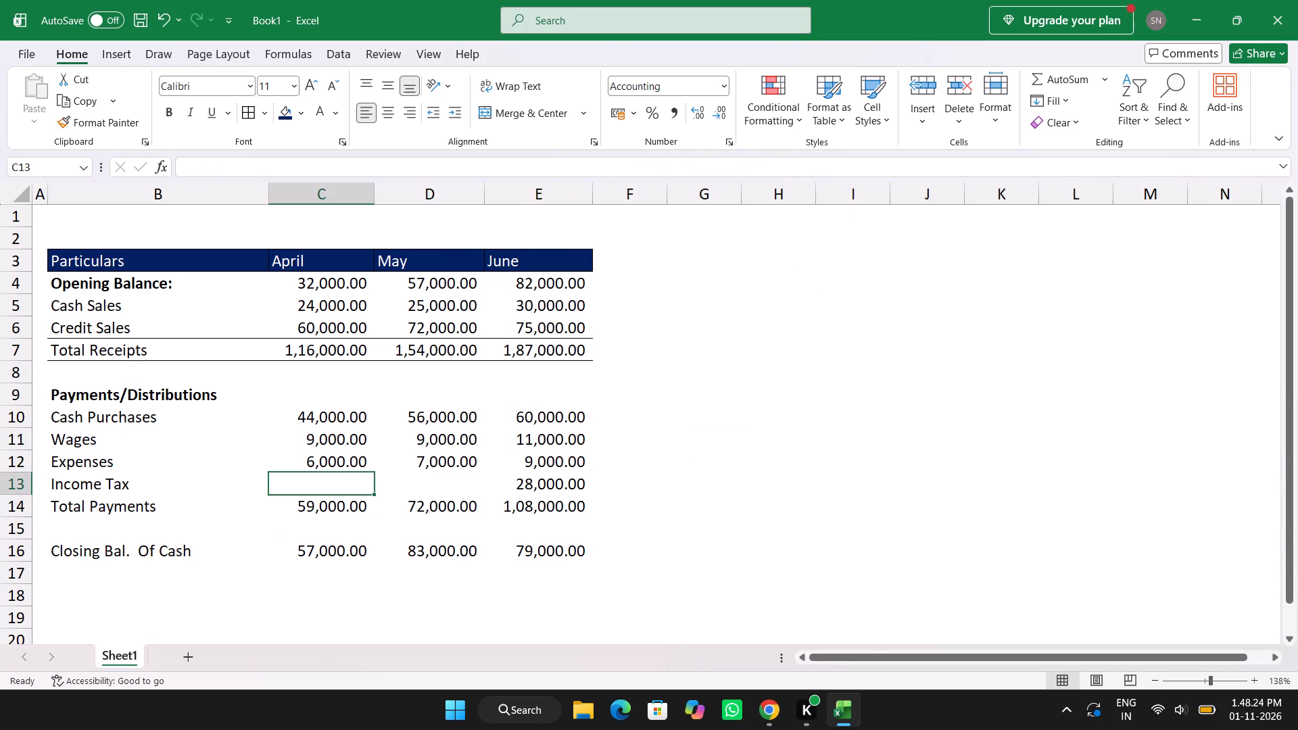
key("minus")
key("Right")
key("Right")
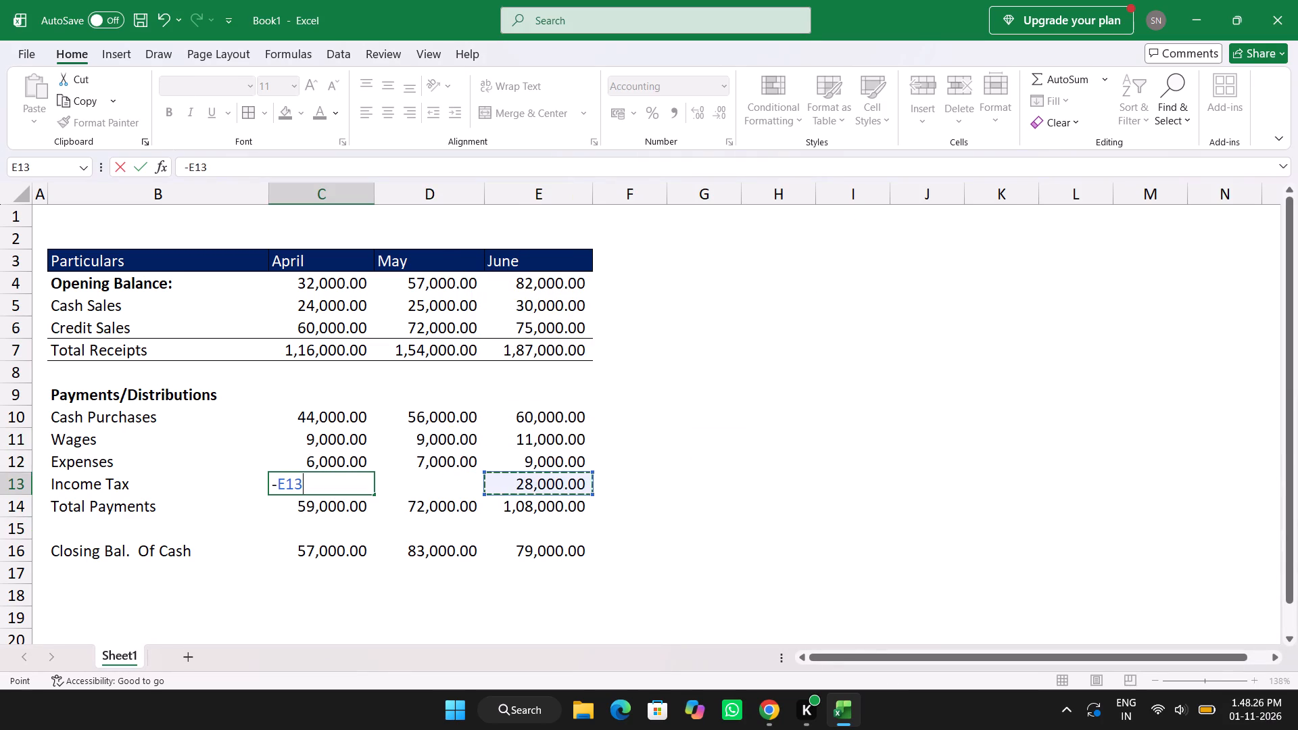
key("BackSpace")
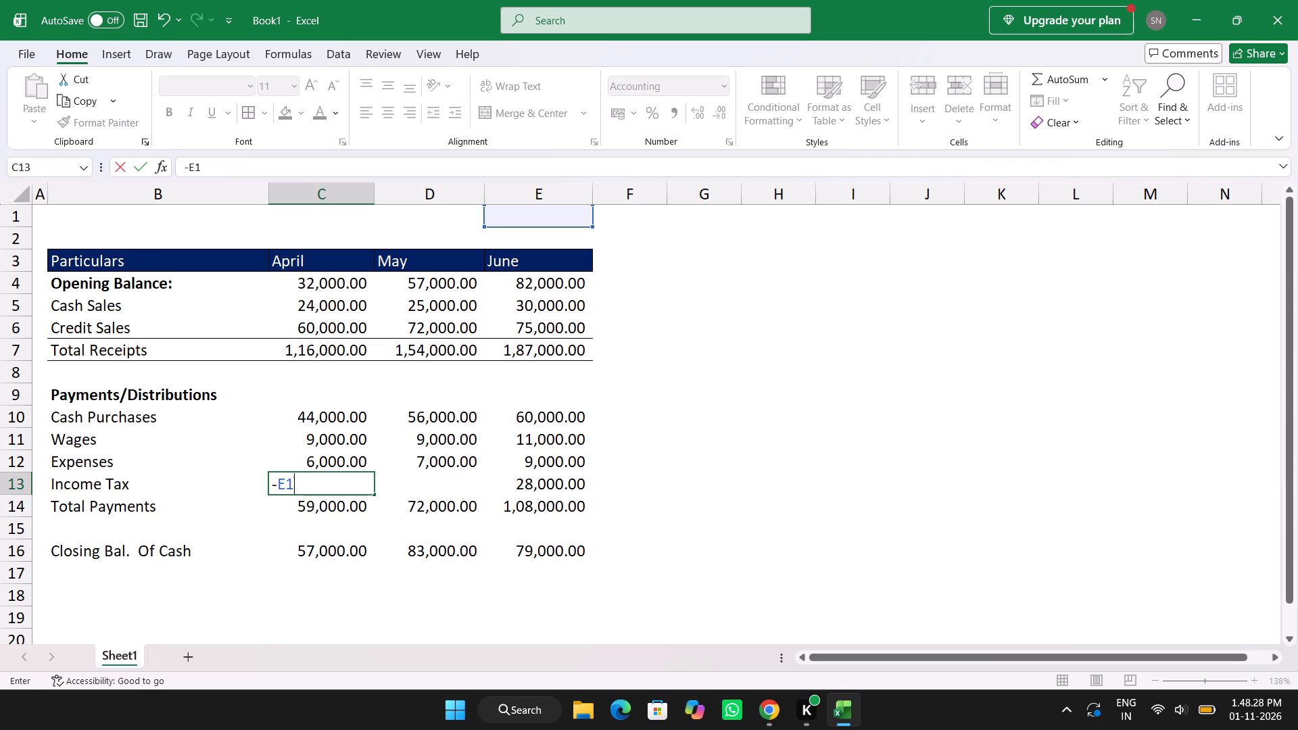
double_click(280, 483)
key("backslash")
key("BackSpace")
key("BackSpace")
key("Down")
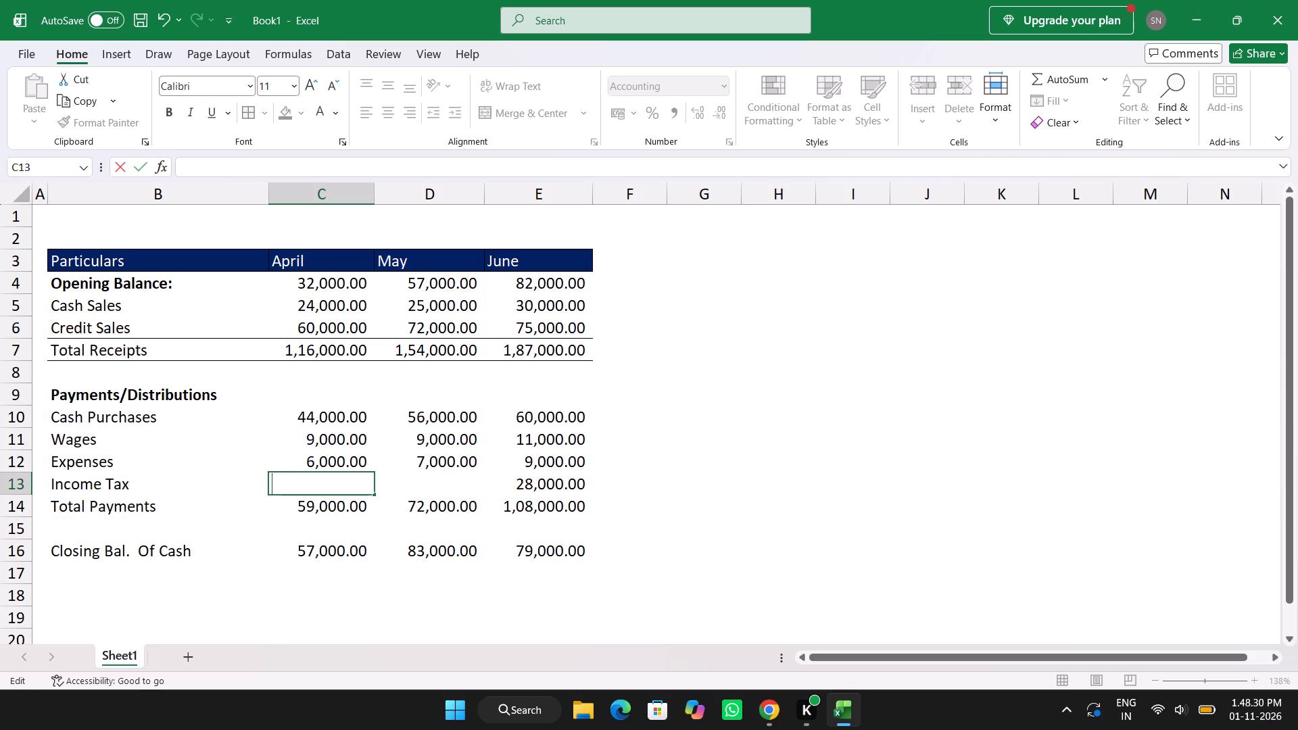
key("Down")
Apply all borders to the Total Payments row B14:E14.
left_click(105, 513)
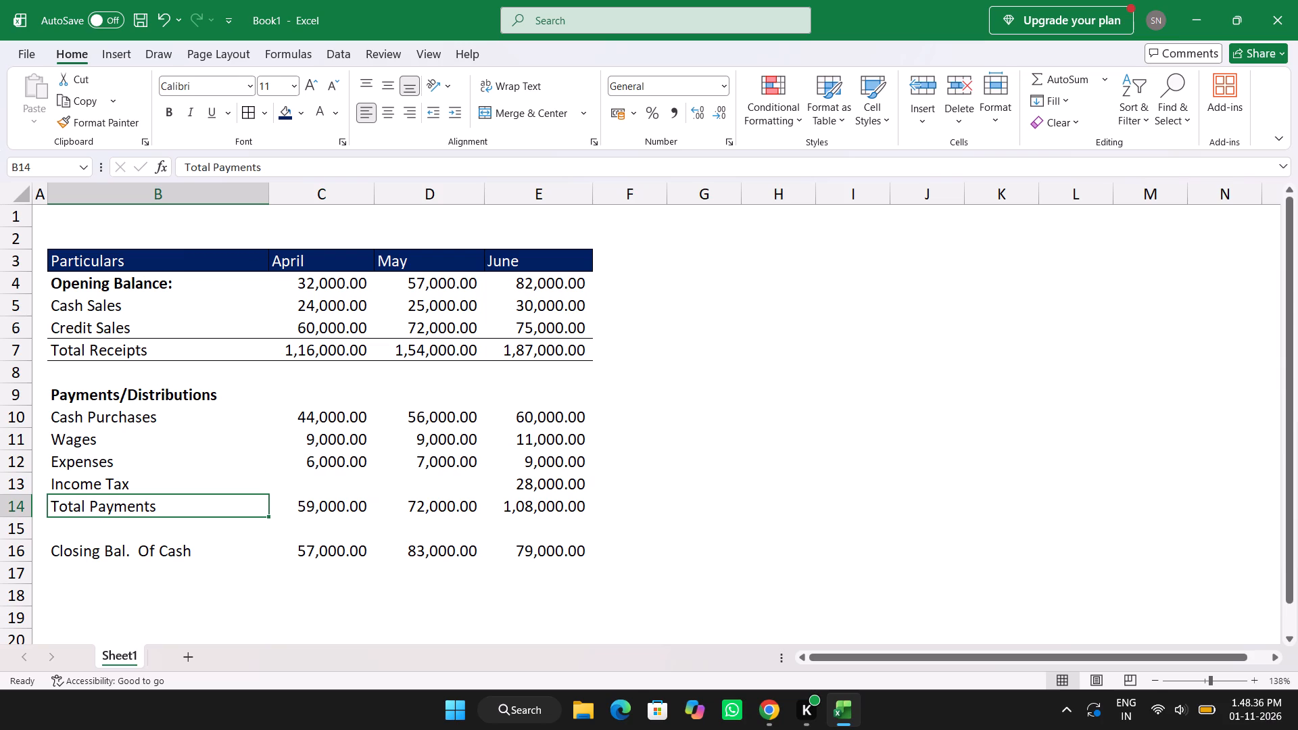
key("shift+Right")
key("shift+Right")
key("shift+Right")
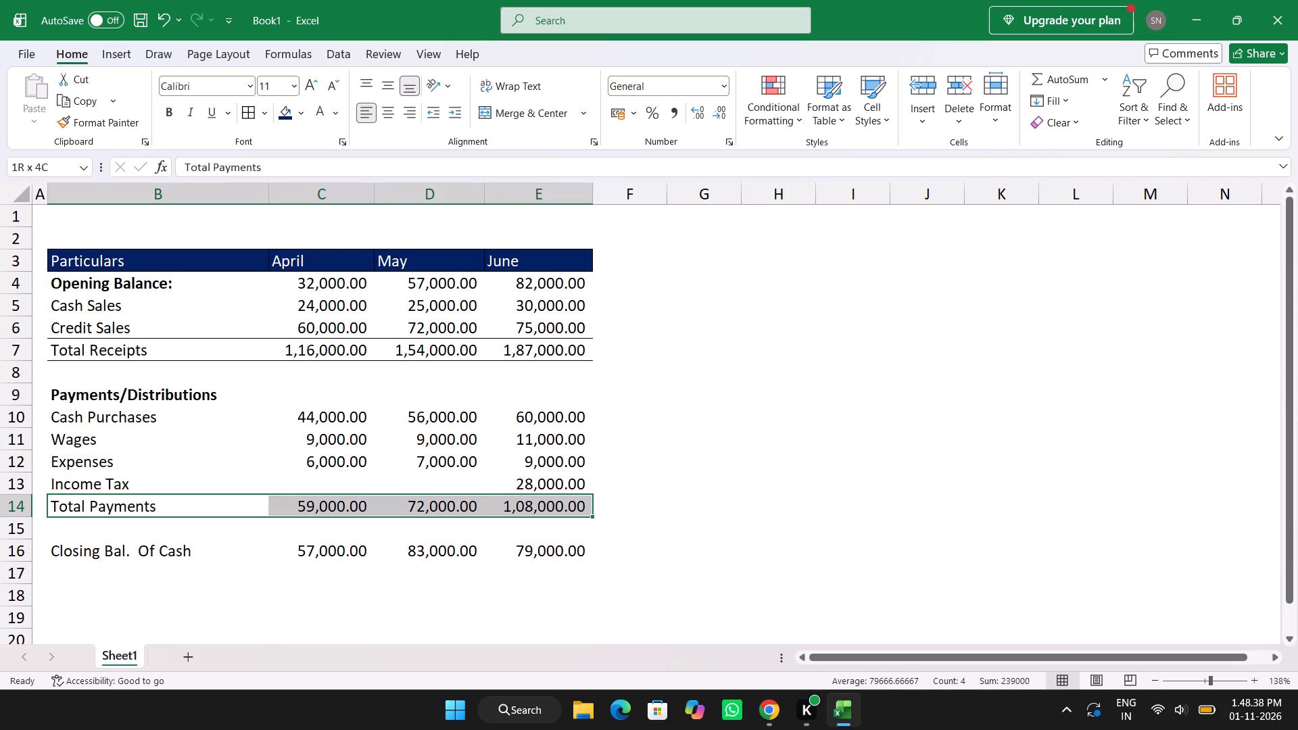
key("h")
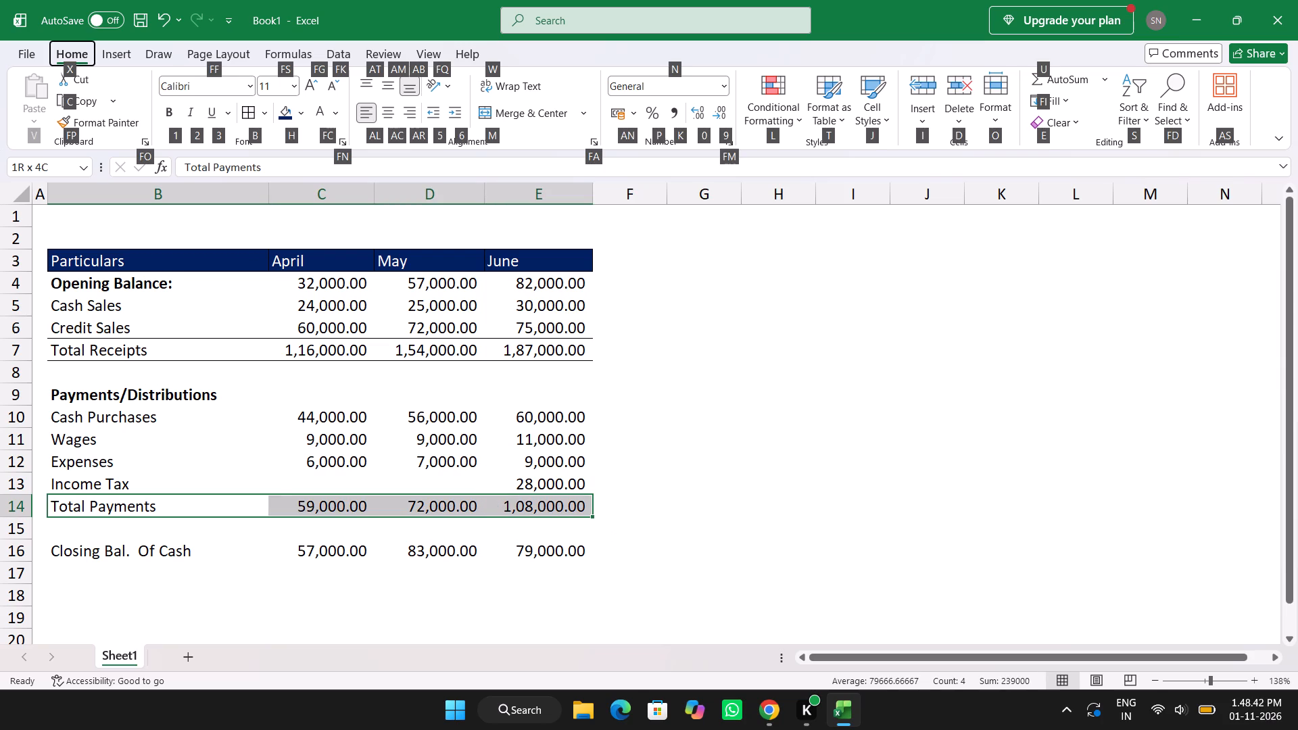
key("b")
key("a")
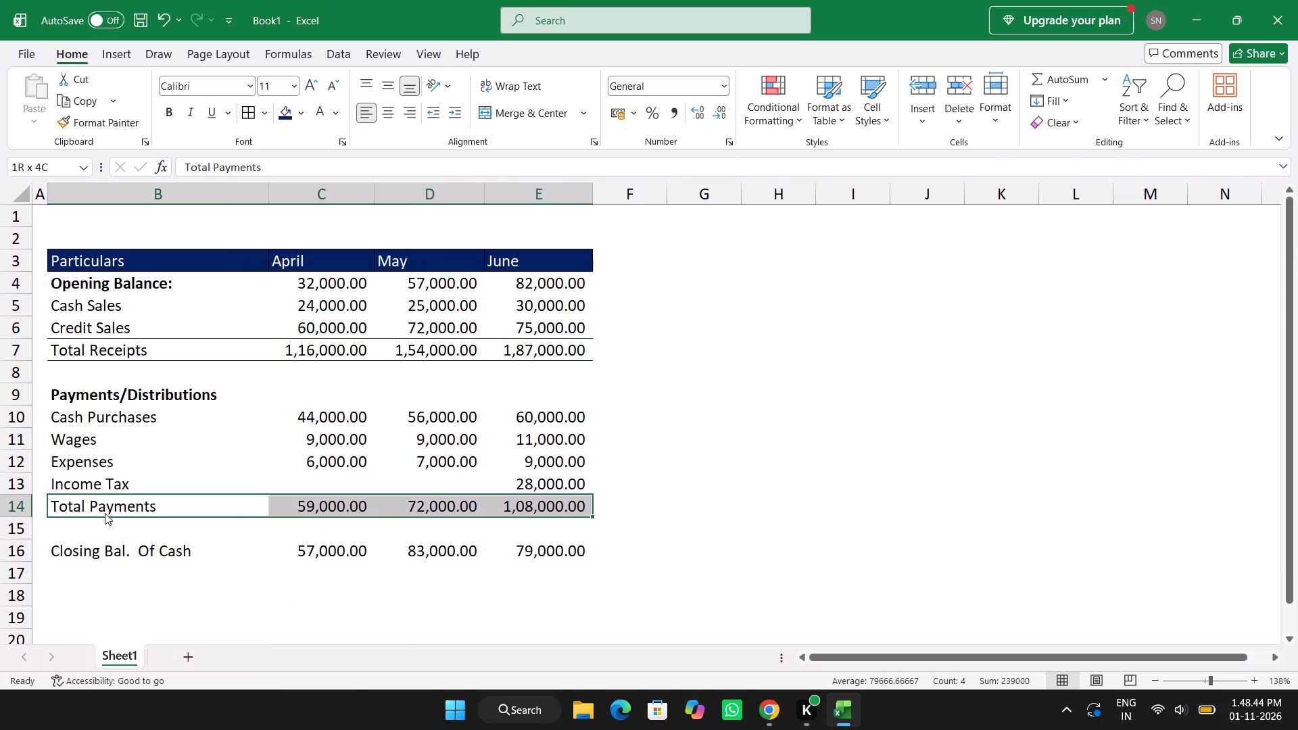
Apply all borders to the Total Receipts row B7:E7.
key("Down")
key("Down")
key("Up")
key("Up")
key("Up")
key("Up")
key("Up")
key("Up")
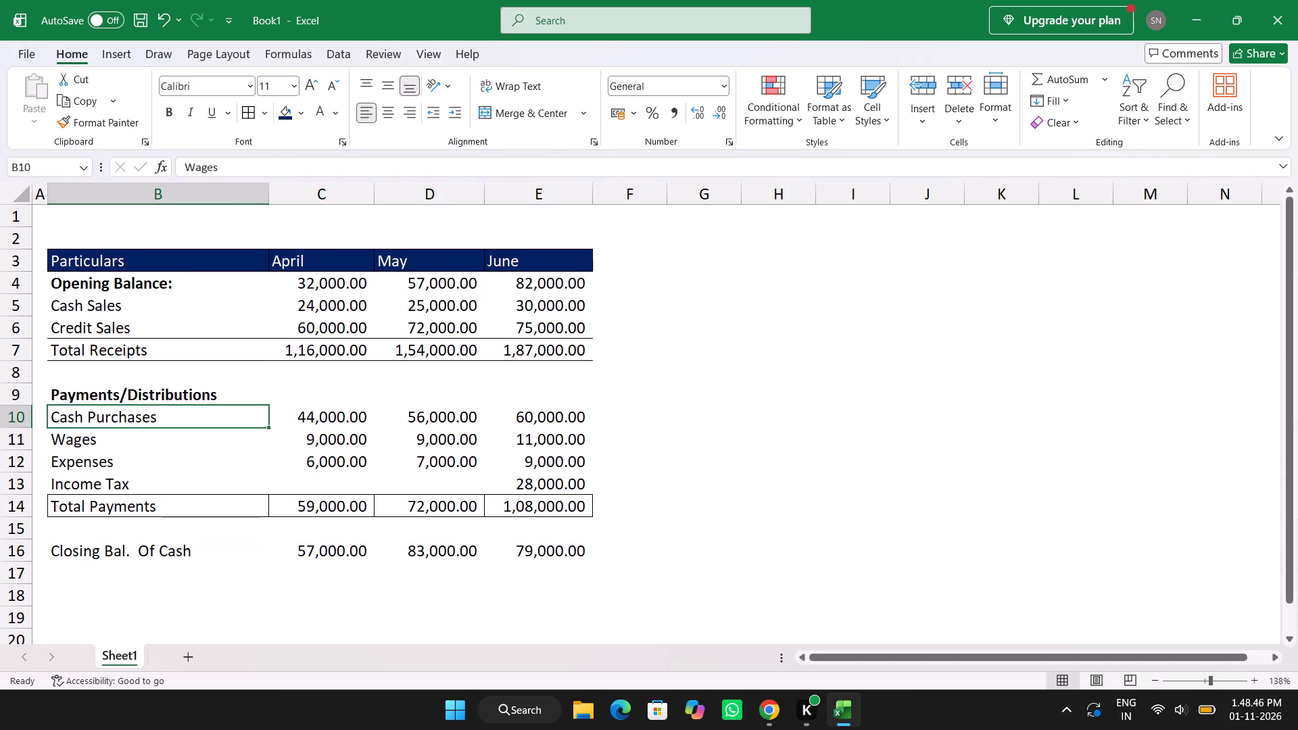
key("Up")
key("Up")
key("Up")
key("shift+Right")
key("shift+Right")
key("shift+Right")
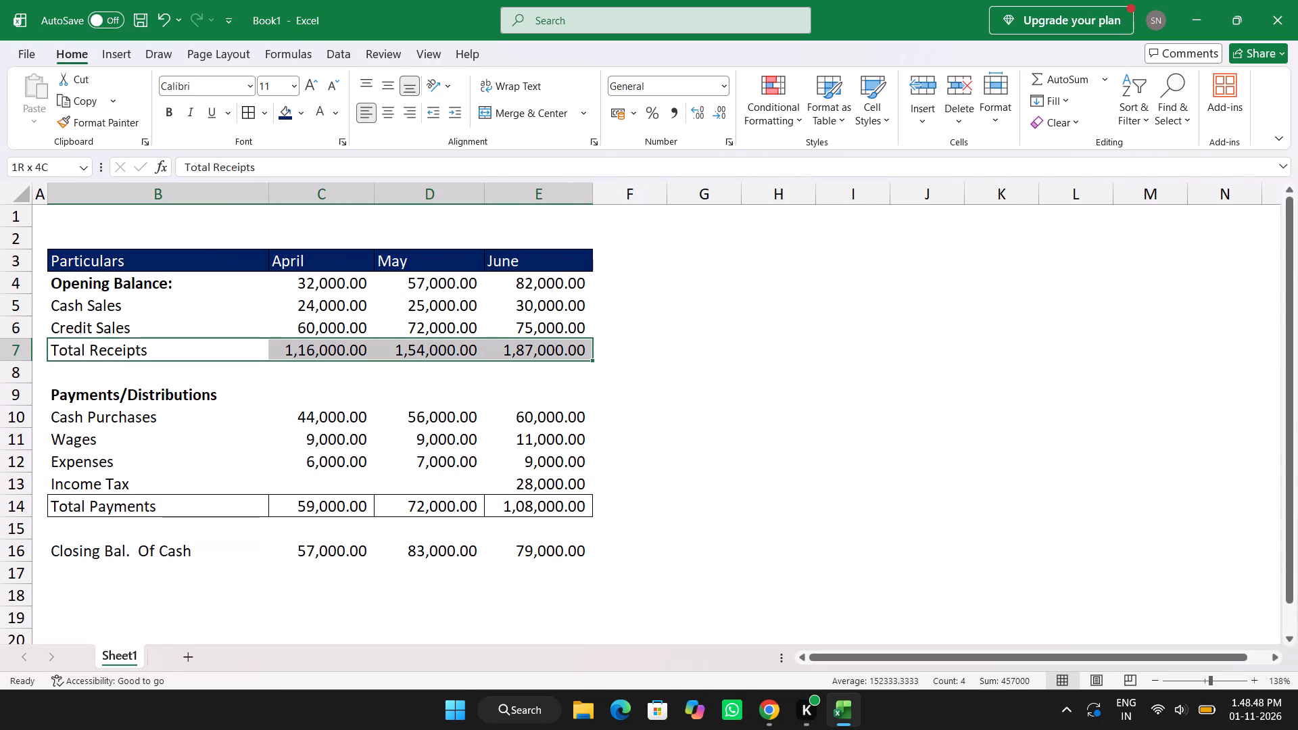
type("hba")
Apply all borders to the Closing Bal. Of Cash row B16:E16.
key("Down")
key("Down")
key("Down")
key("Down")
key("Down")
key("Down")
key("Down")
key("Down")
key("Down")
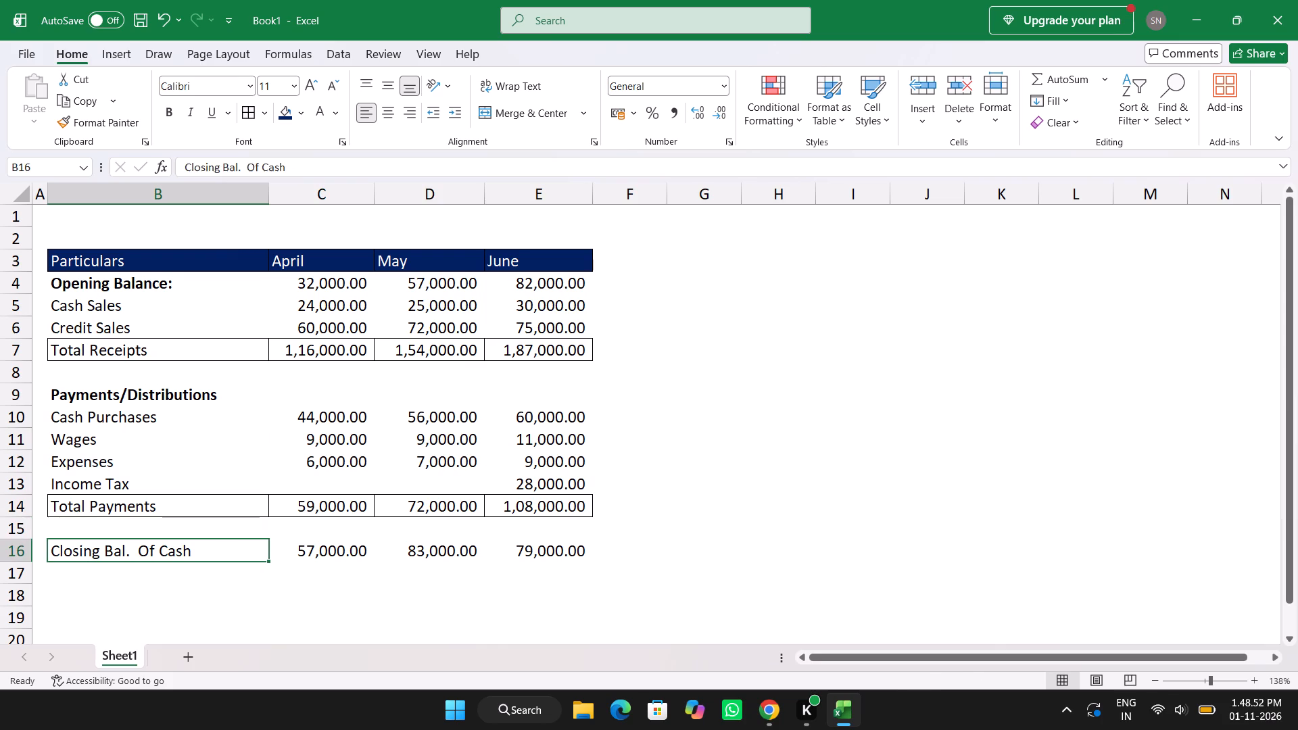
key("shift+Right")
key("shift+Right")
key("shift+Right")
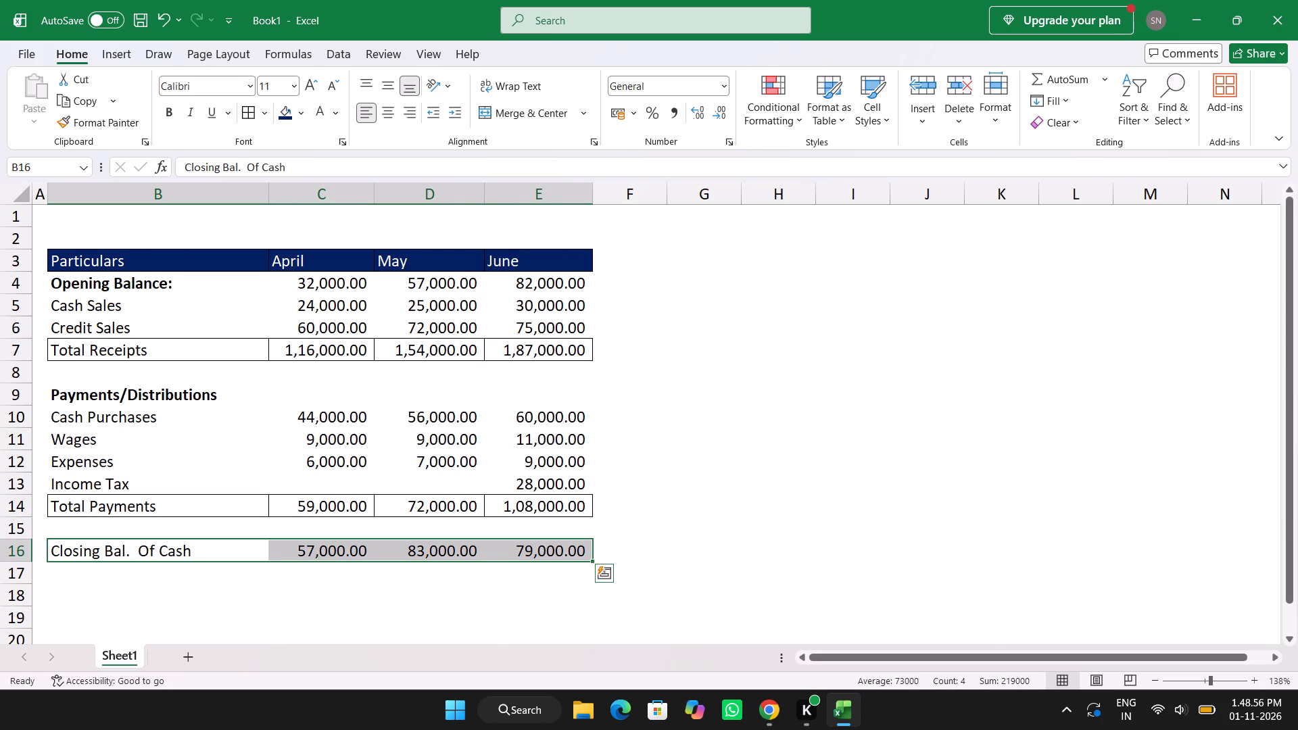
type("hba")
Change the bottom border of the Closing Bal. Of Cash row B16:E16 to a double line.
key("ctrl+1")
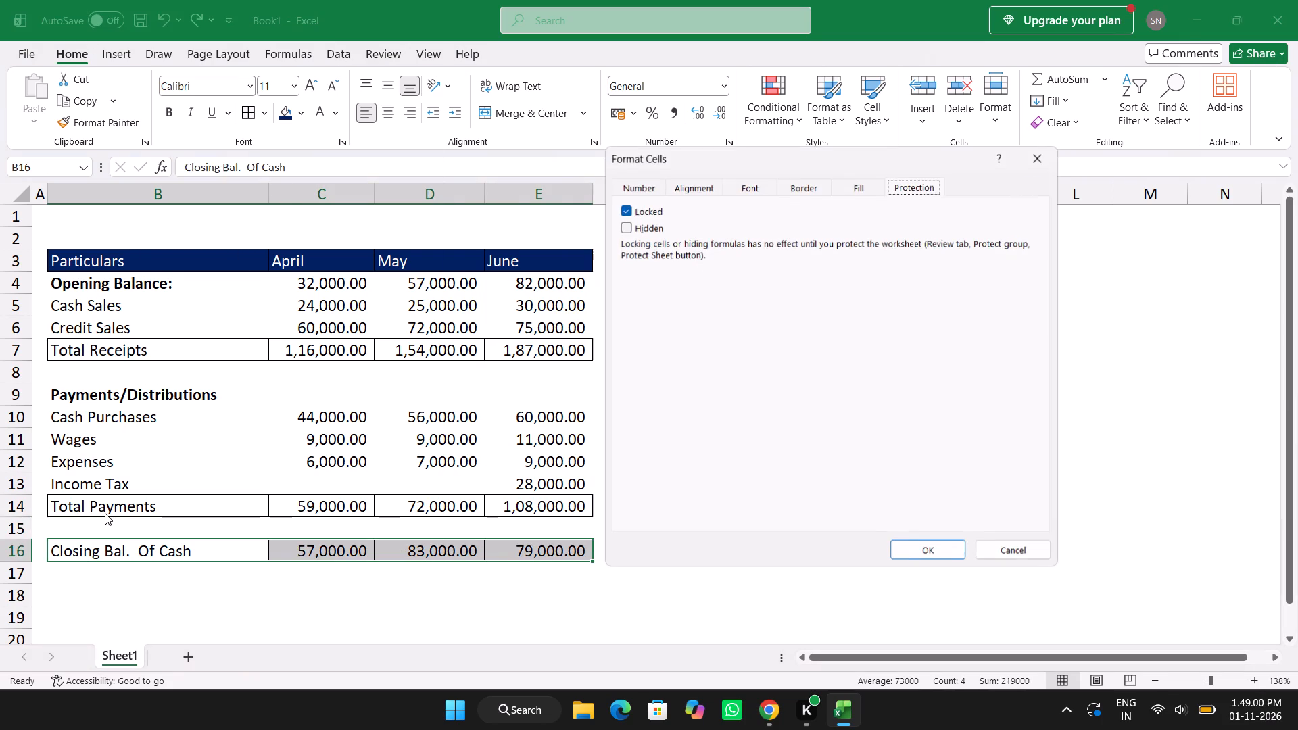
left_click(811, 174)
left_click(798, 189)
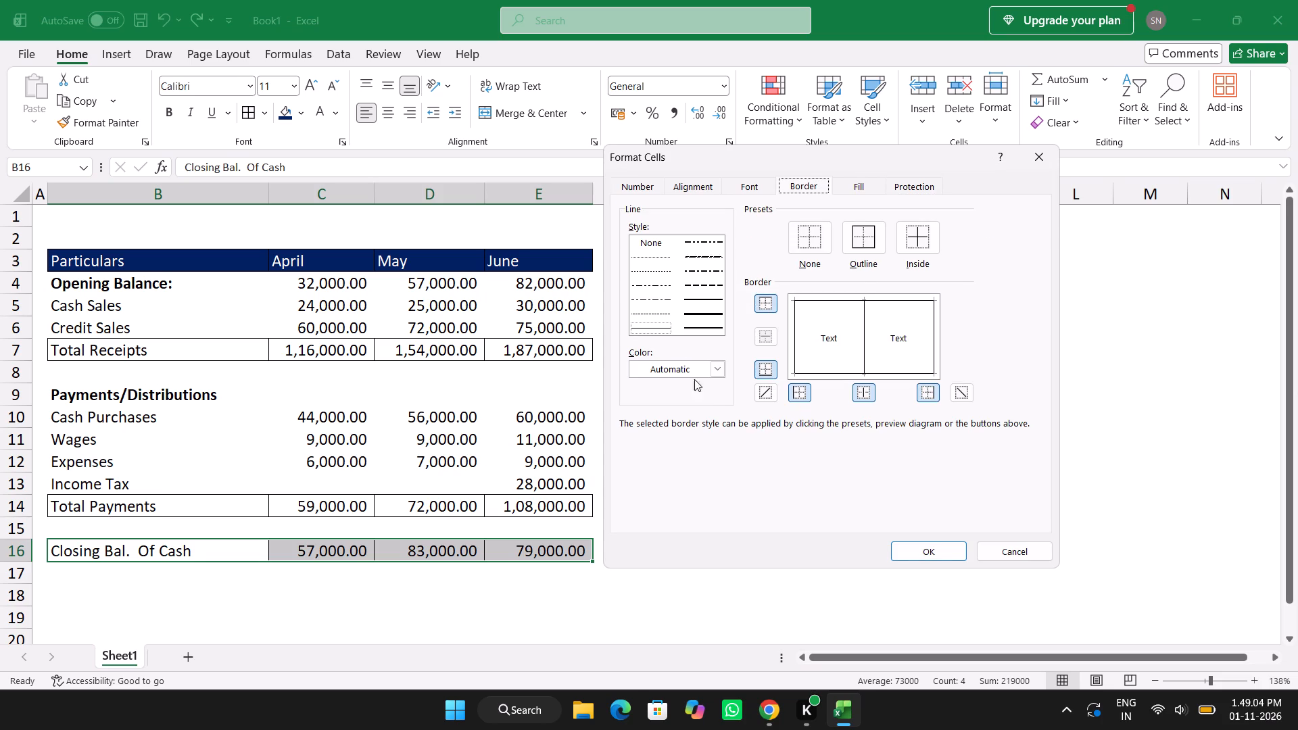
left_click(706, 330)
left_click(869, 370)
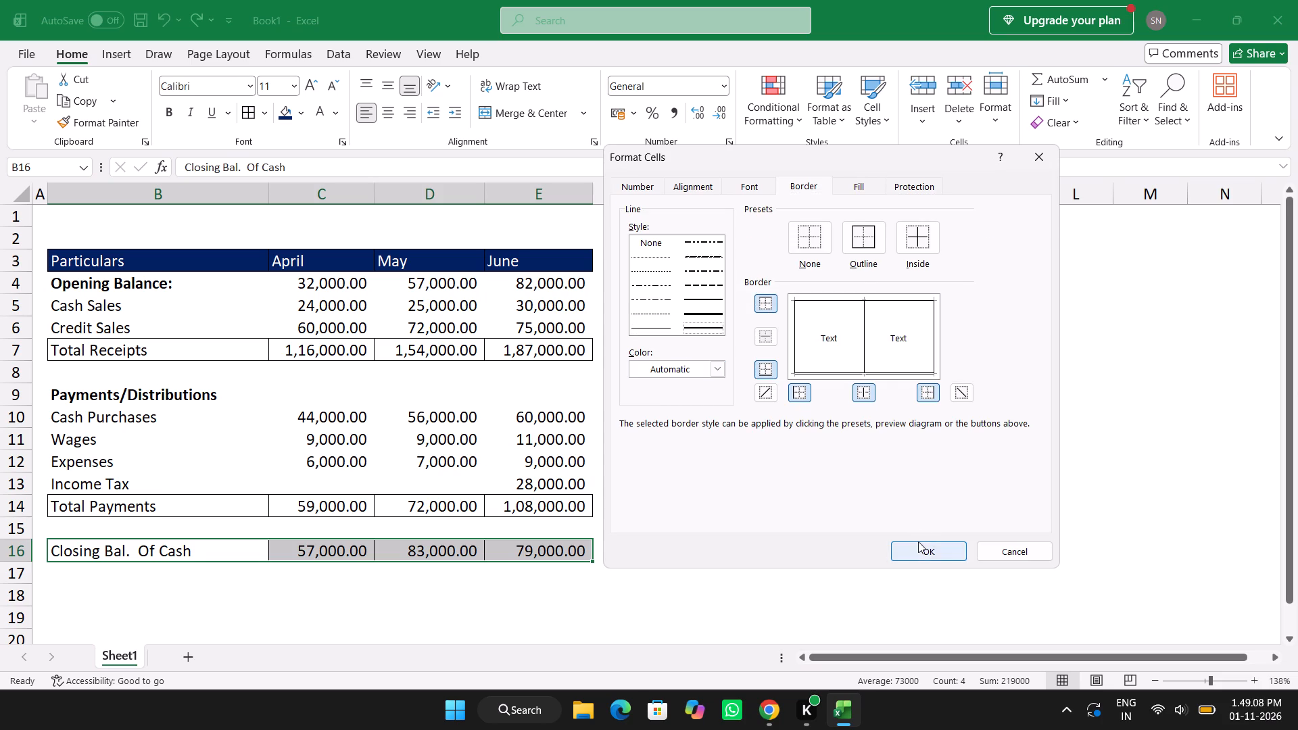
left_click(918, 541)
left_click(867, 486)
scroll(718, 433, "up", 1)
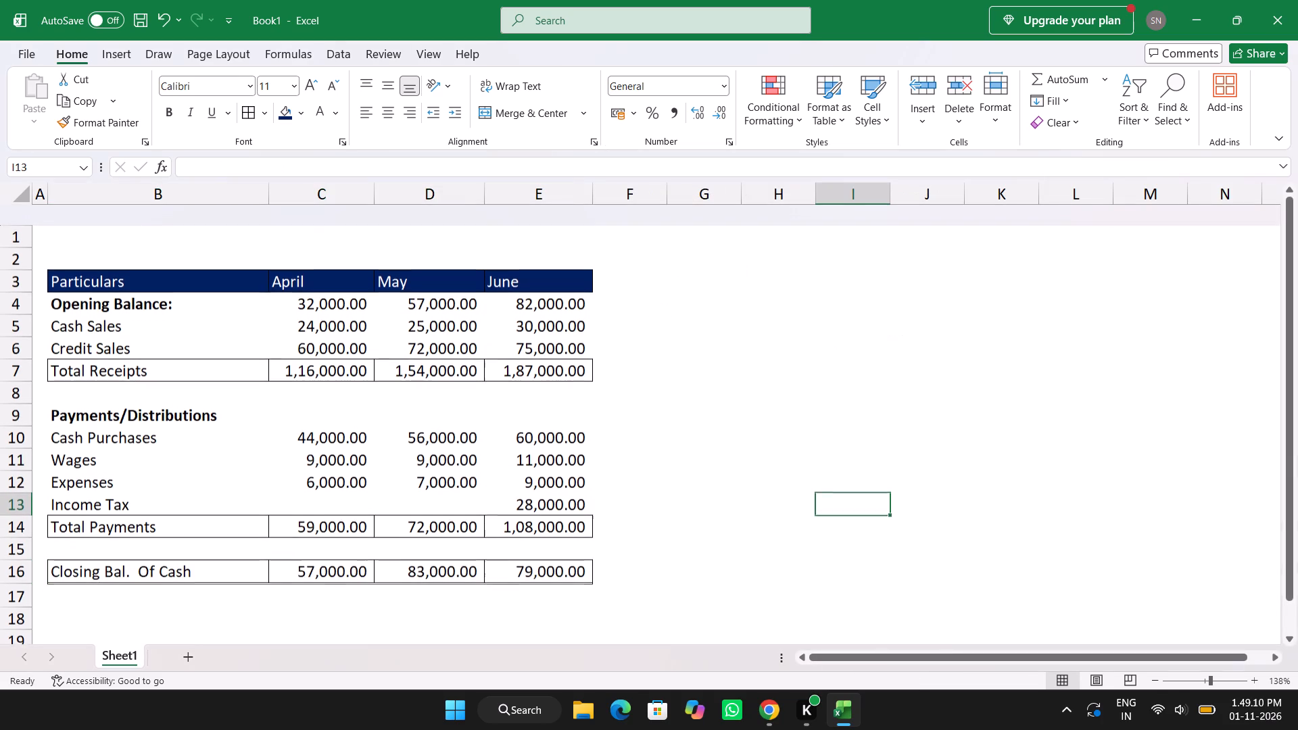
scroll(718, 433, "up", 1)
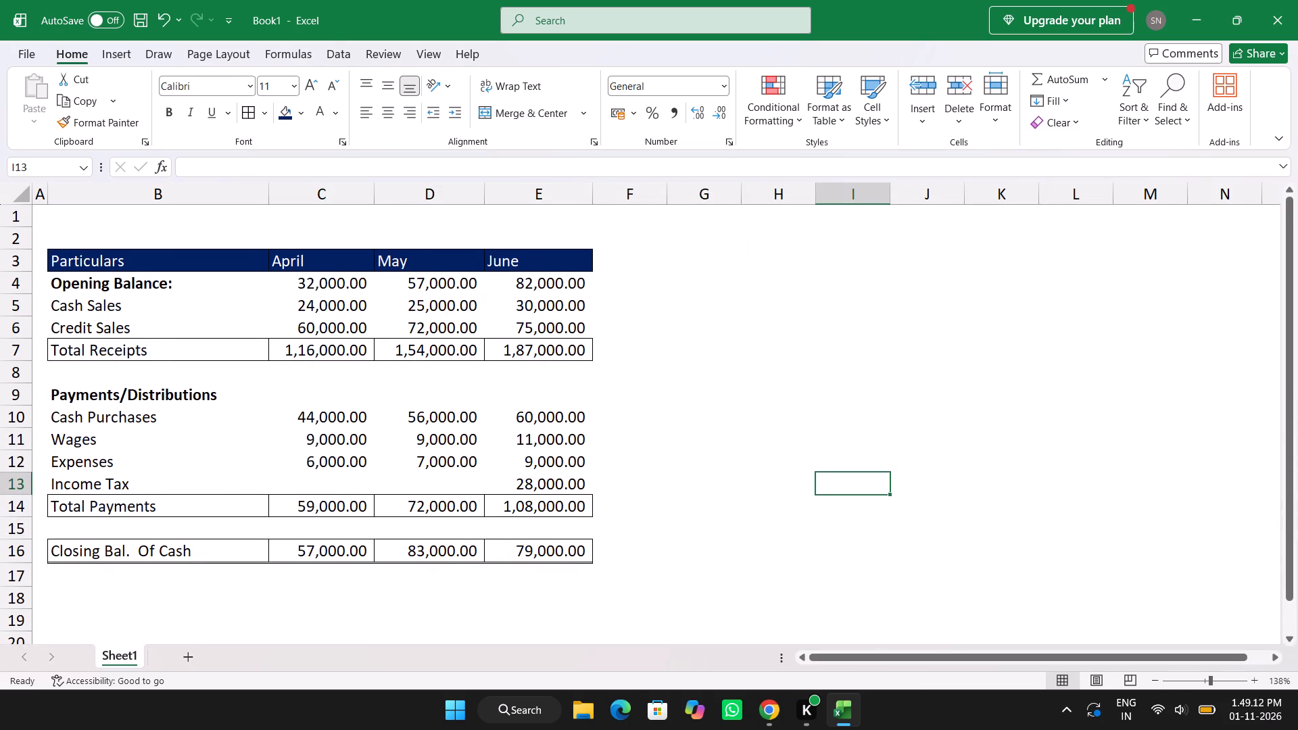
Add a right border along the June column from E3 to E16.
left_click_drag(544, 258, 537, 457)
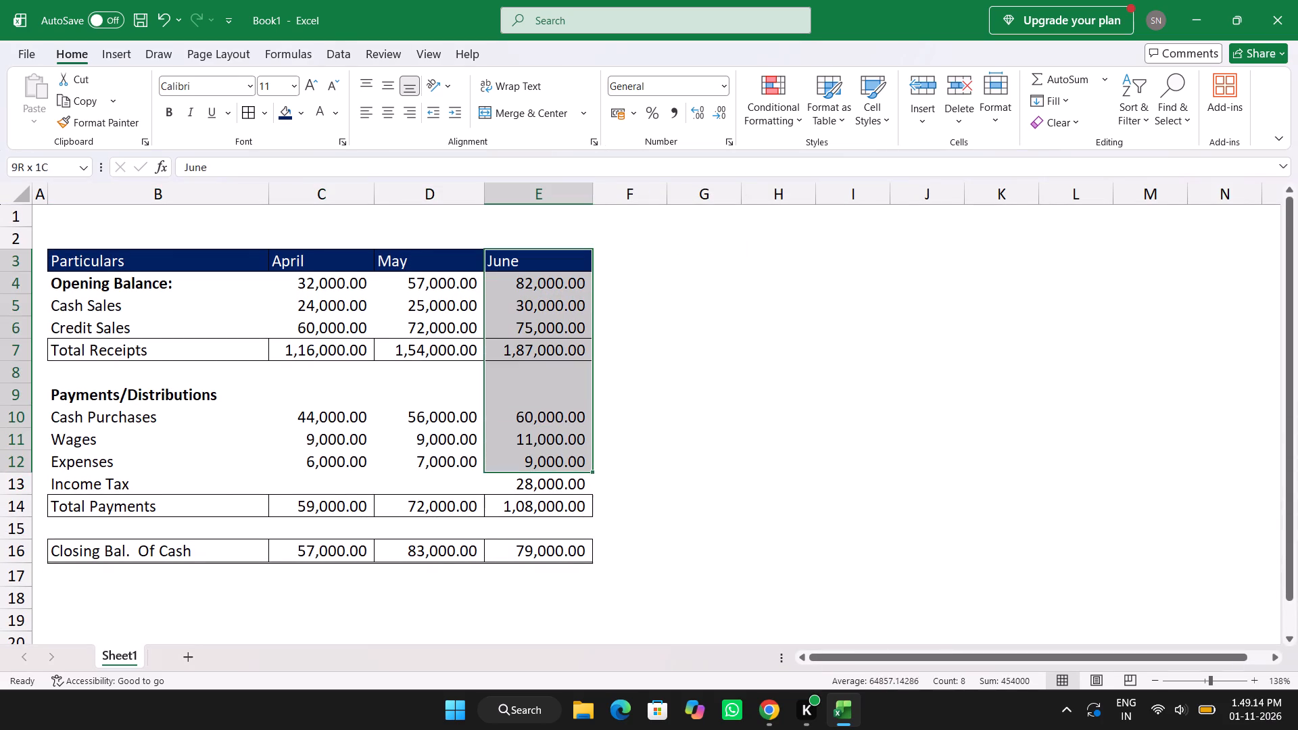
left_click_drag(537, 457, 535, 547)
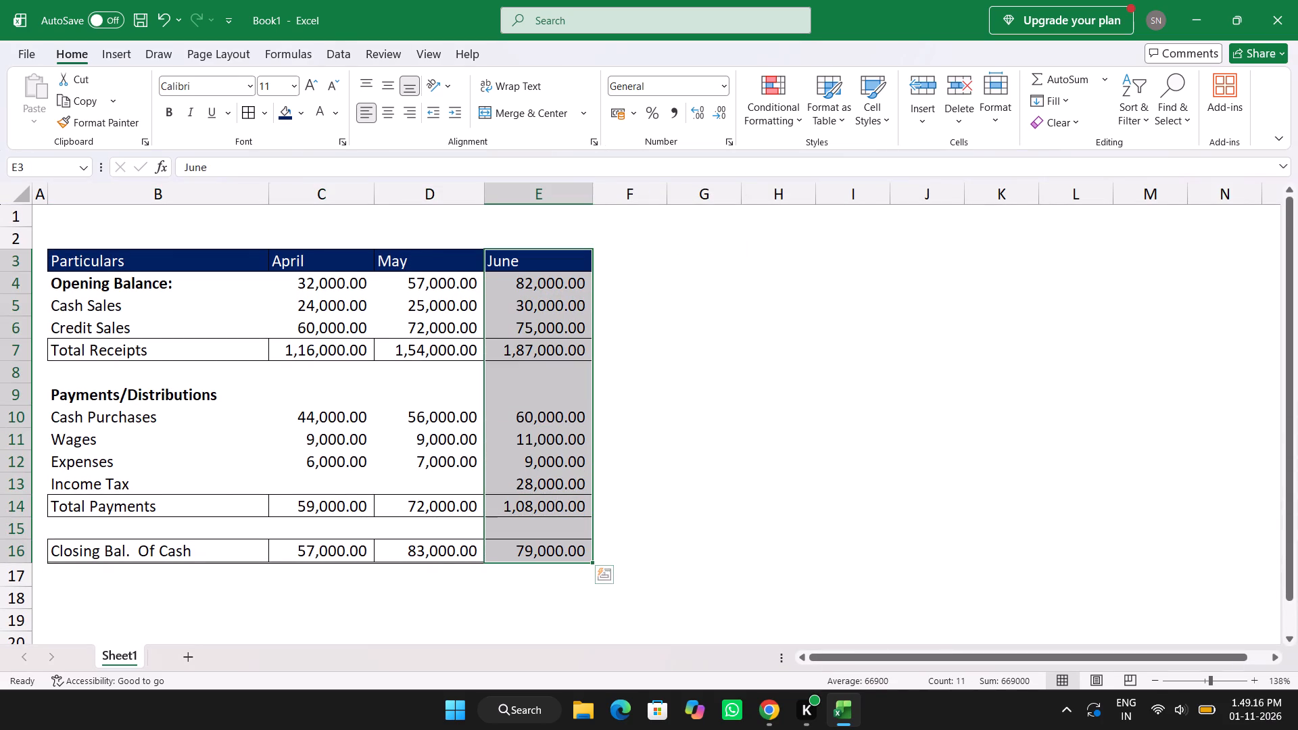
left_click(265, 109)
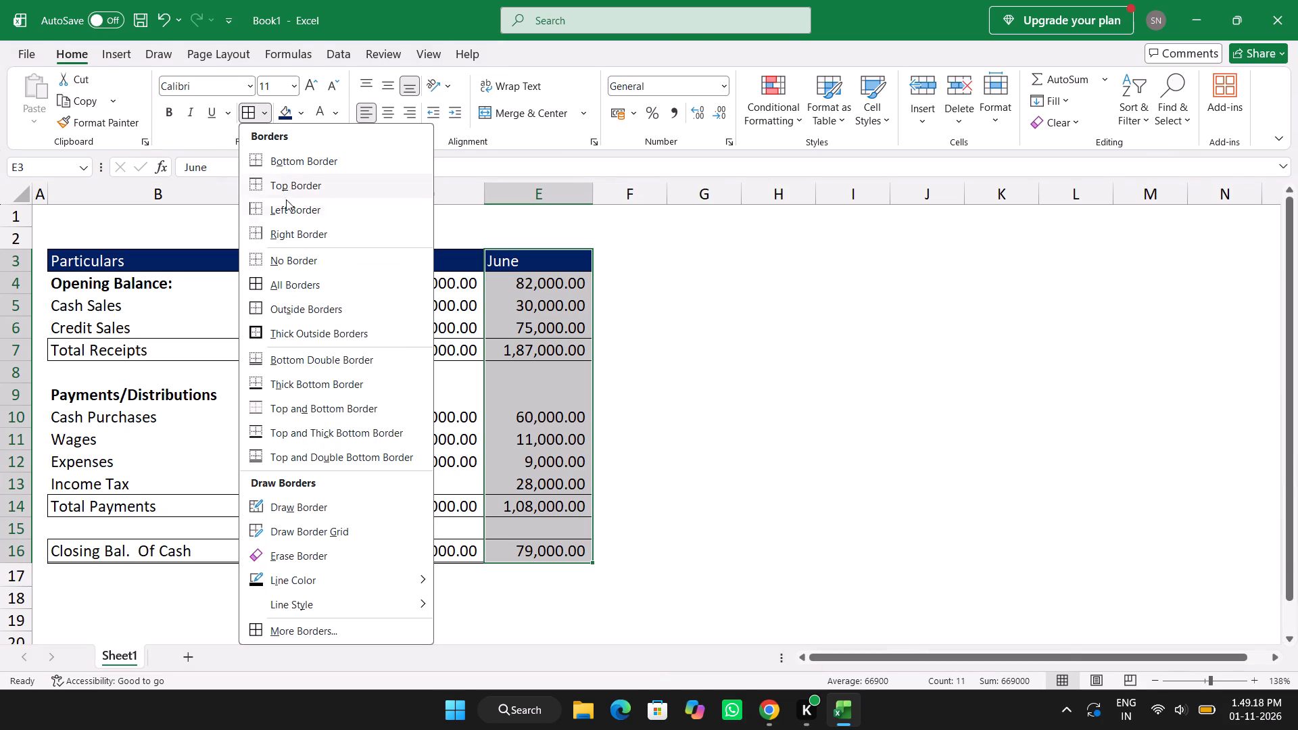
left_click(278, 235)
Add a left border along the Particulars column from B3 to B16.
left_click_drag(82, 262, 85, 542)
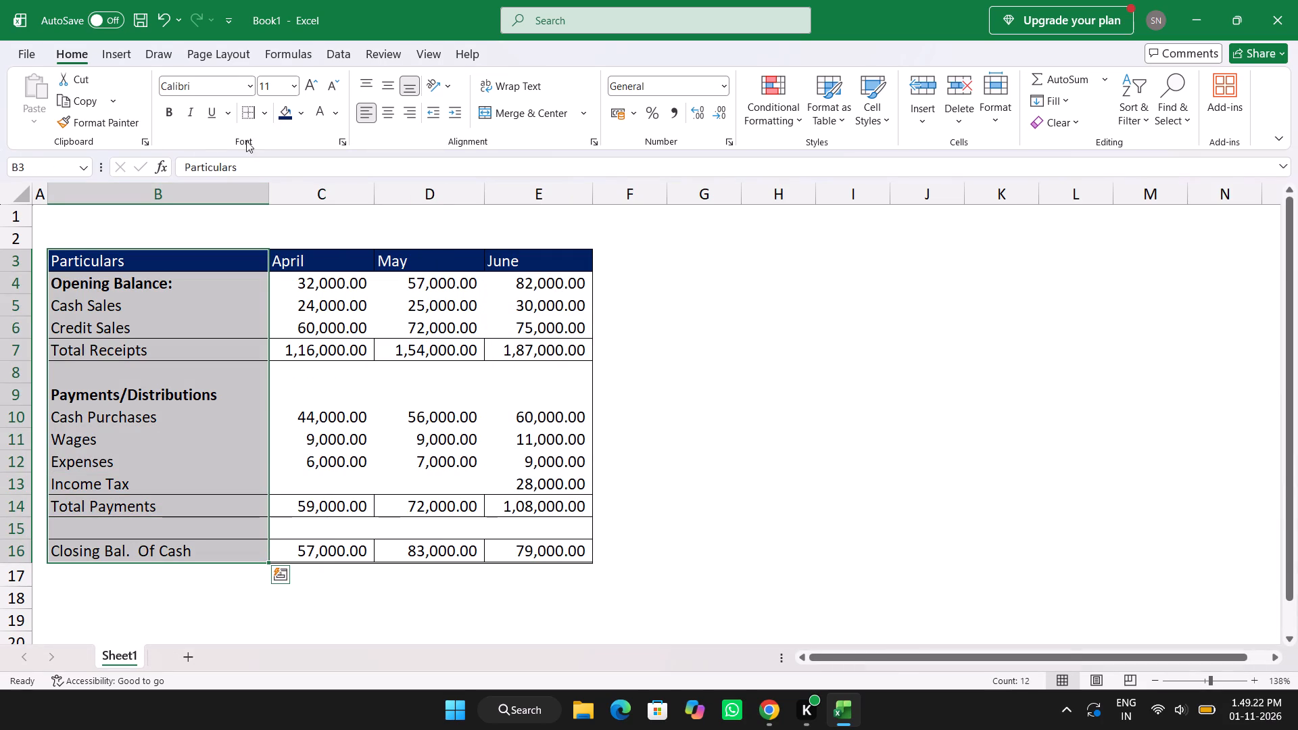
left_click(266, 117)
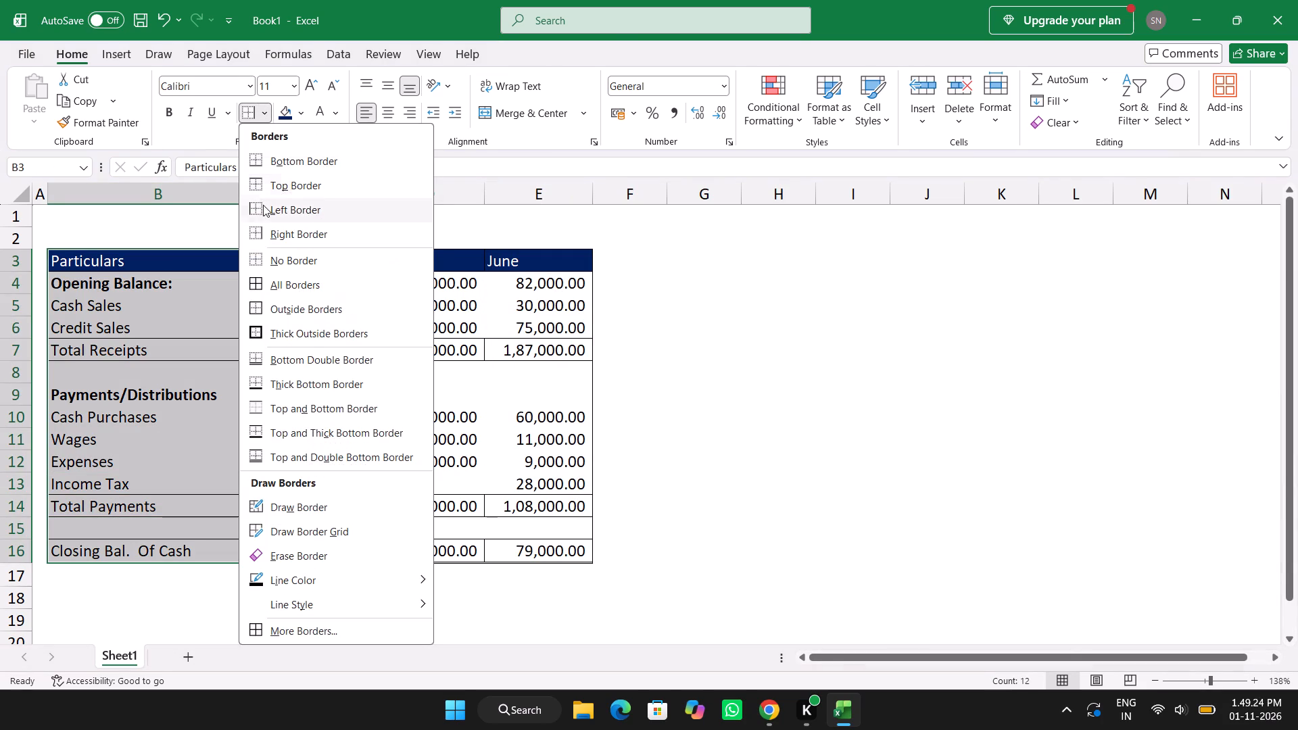
left_click(262, 209)
left_click(681, 296)
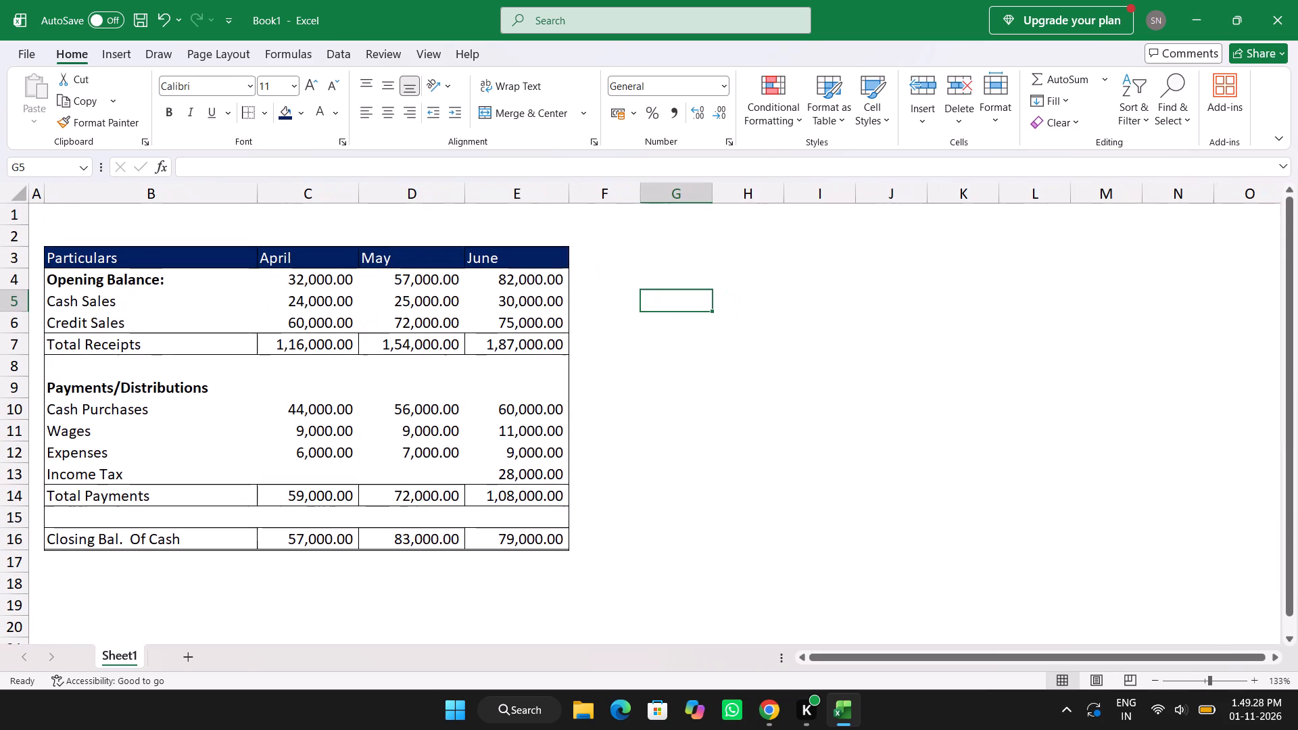
Add a right border along the Particulars column from B3 to B15.
left_click_drag(222, 260, 224, 502)
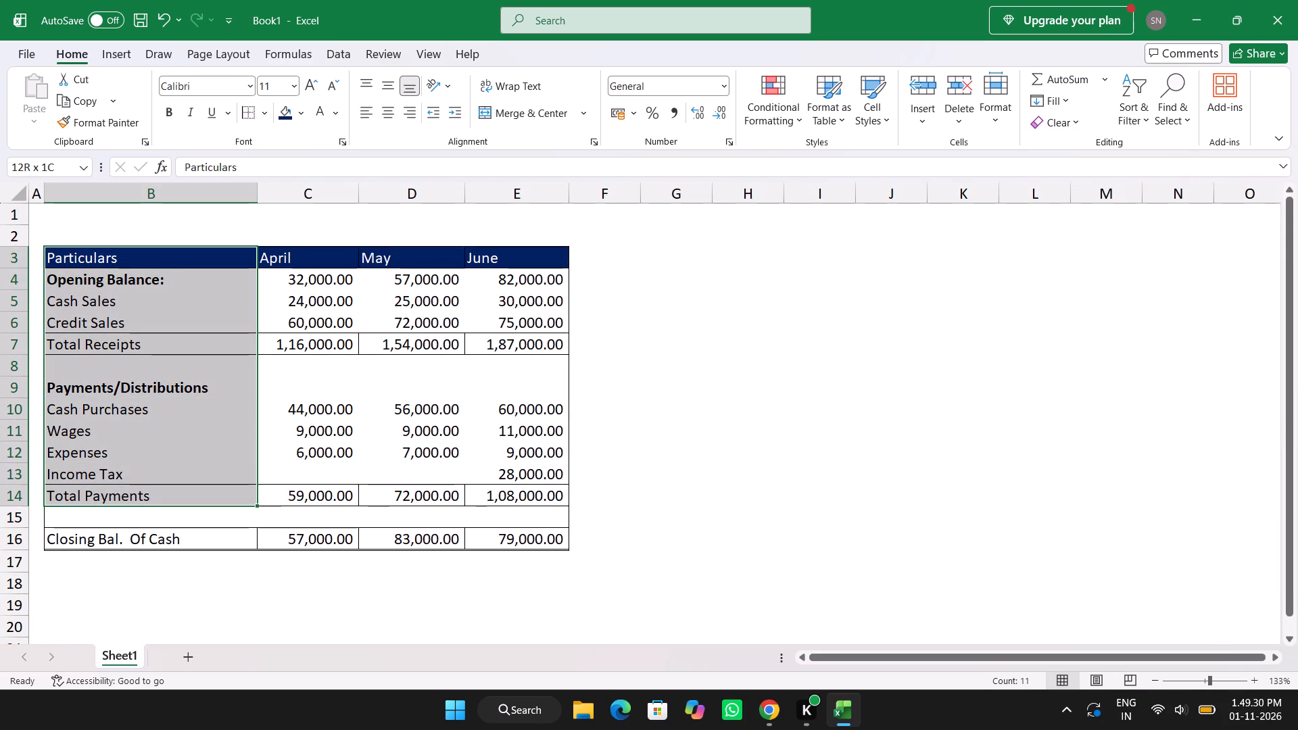
left_click_drag(224, 502, 230, 527)
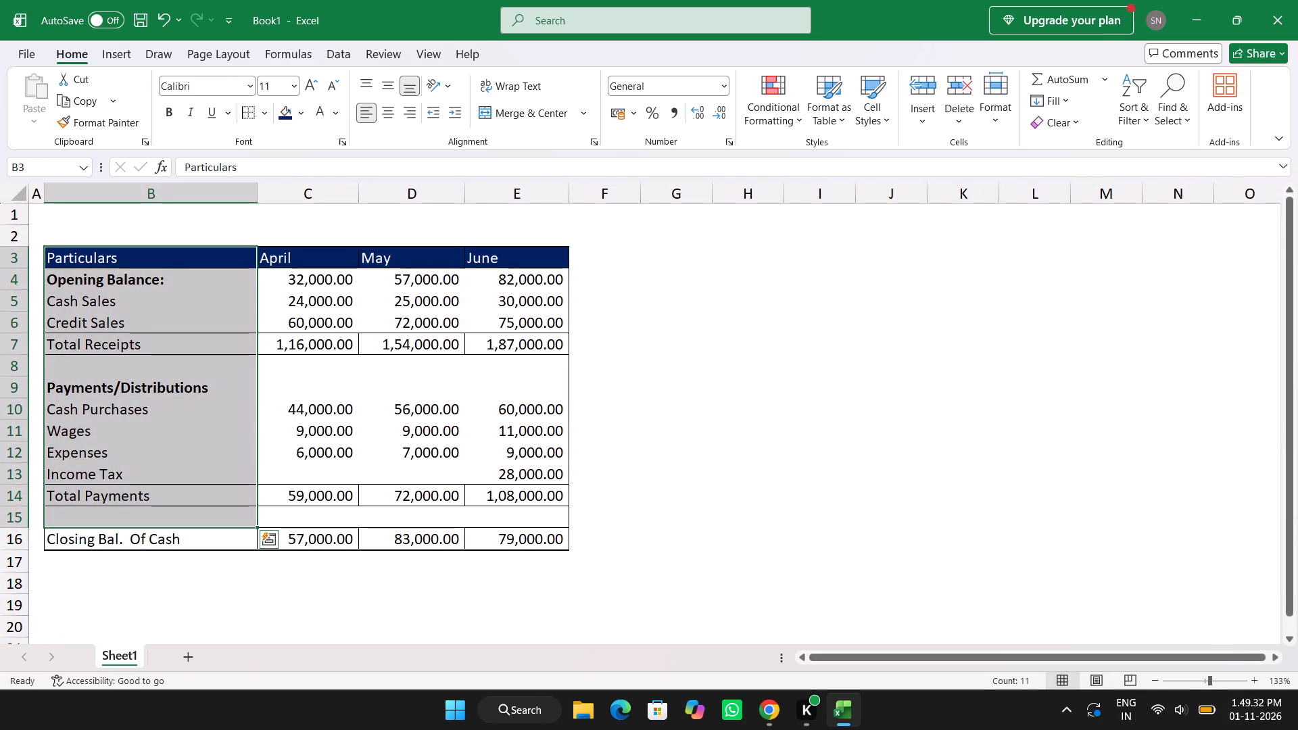
type("hb")
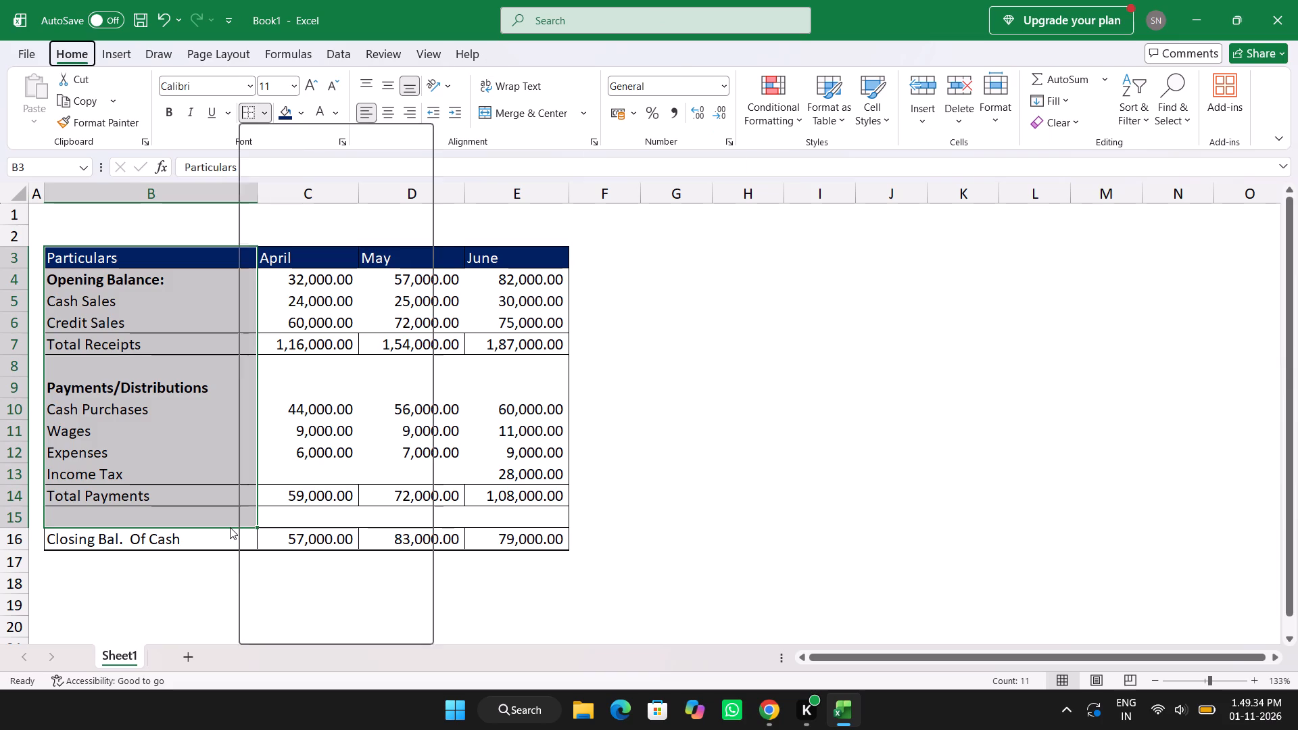
key("r")
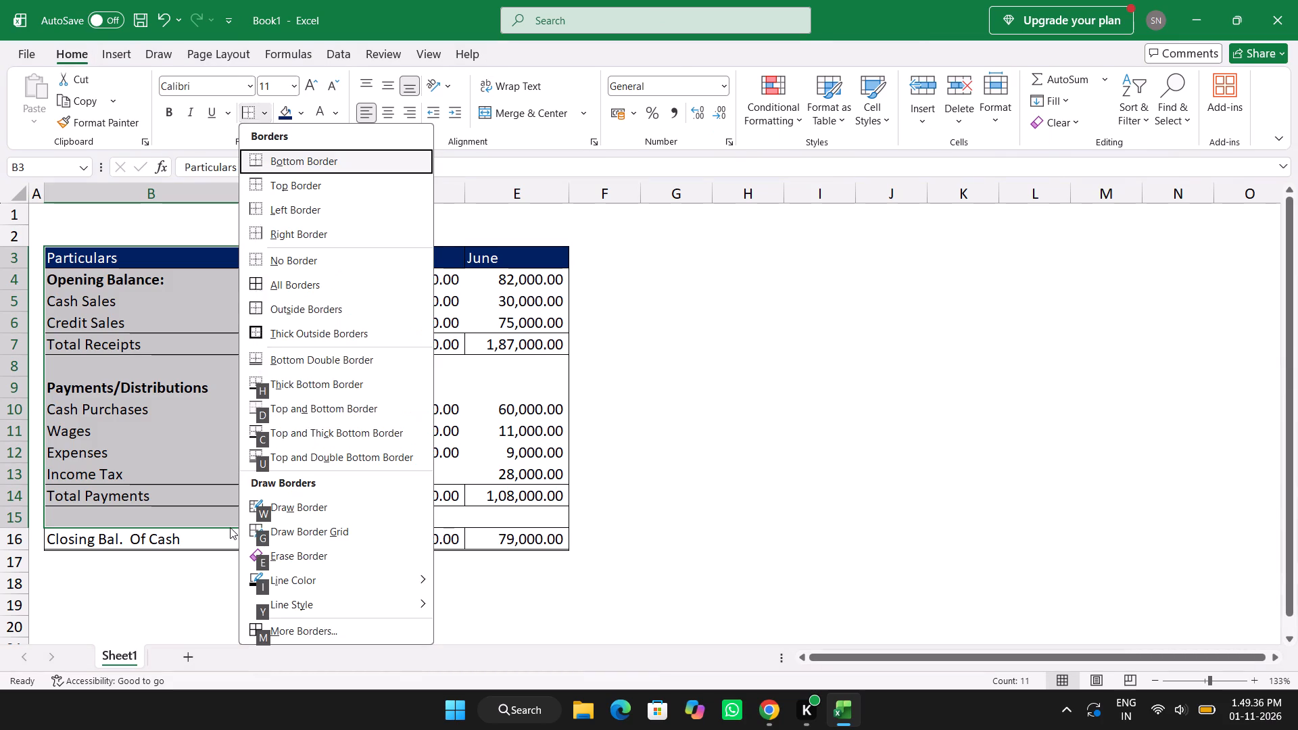
Add a right border along the April column from C3 to C16.
key("Right")
key("Right")
key("Left")
key("Down")
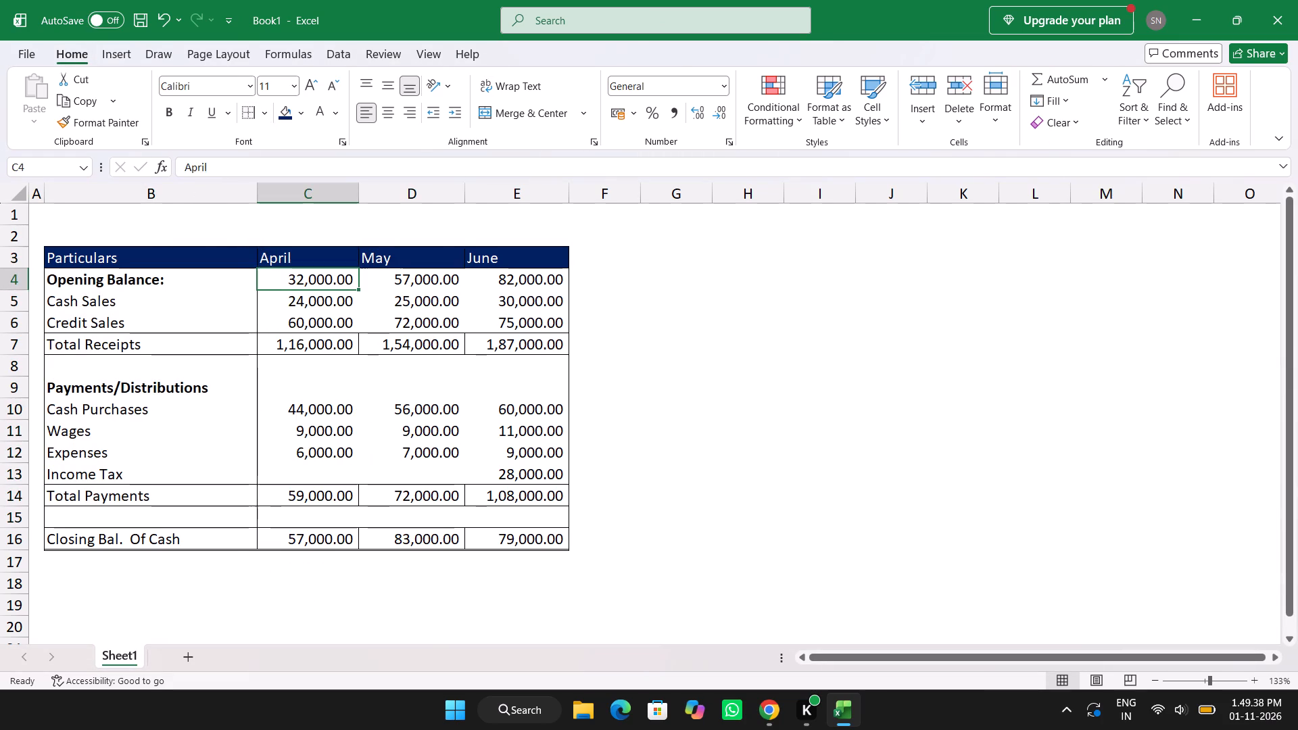
key("Up")
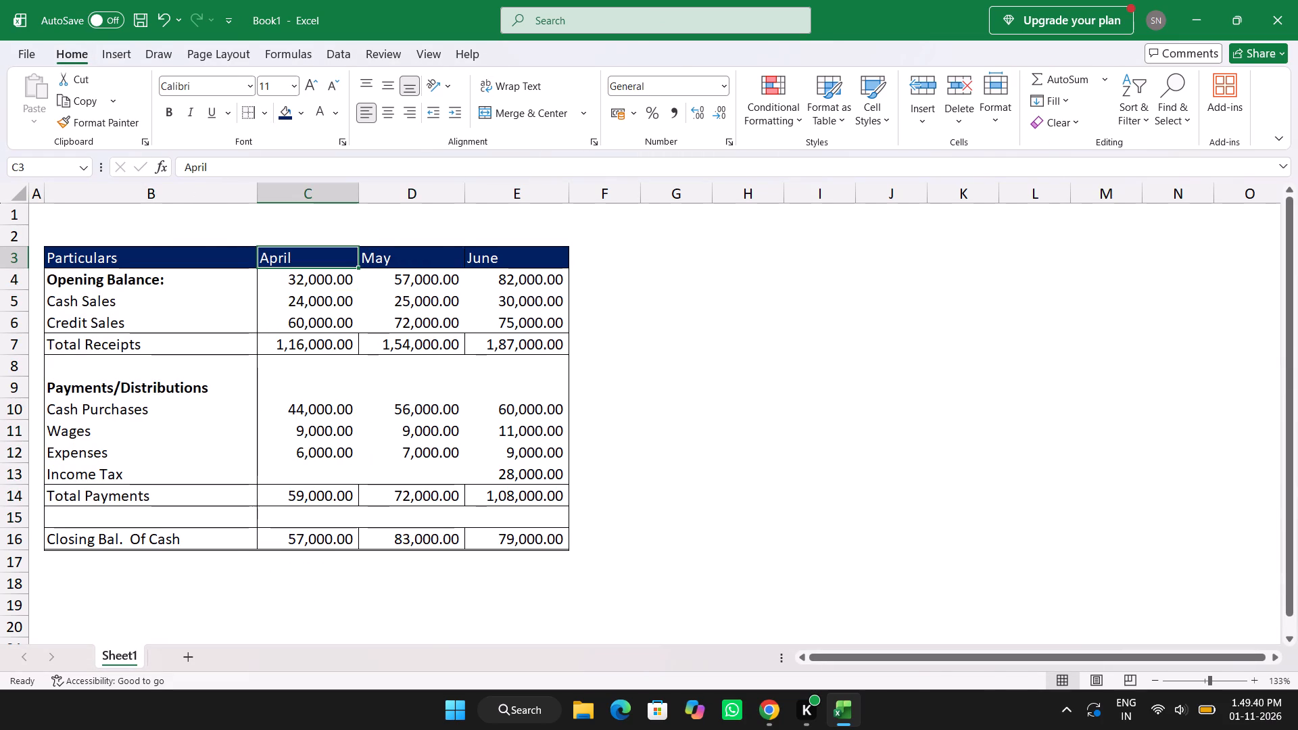
key("ctrl+shift+Down")
key("ctrl+shift+Down")
key("ctrl+shift+Down")
key("ctrl+shift+Down")
key("ctrl+shift+Down")
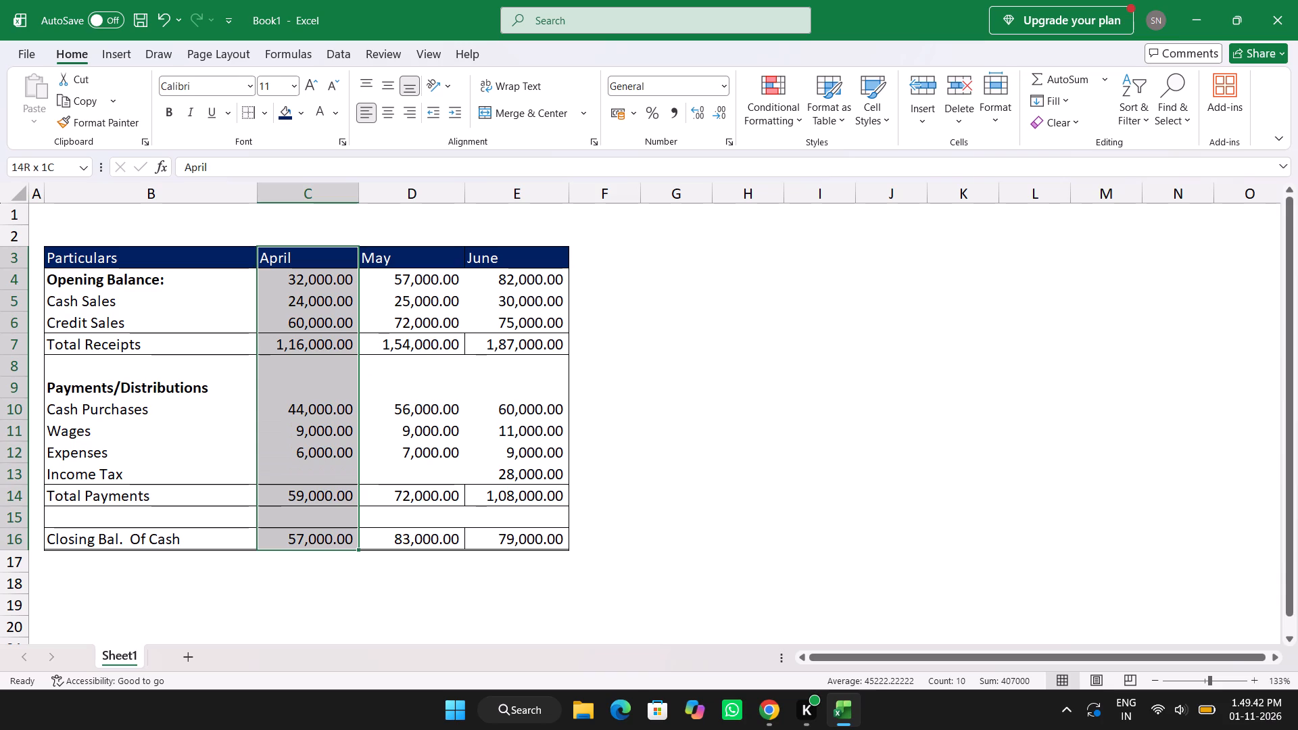
type("hb")
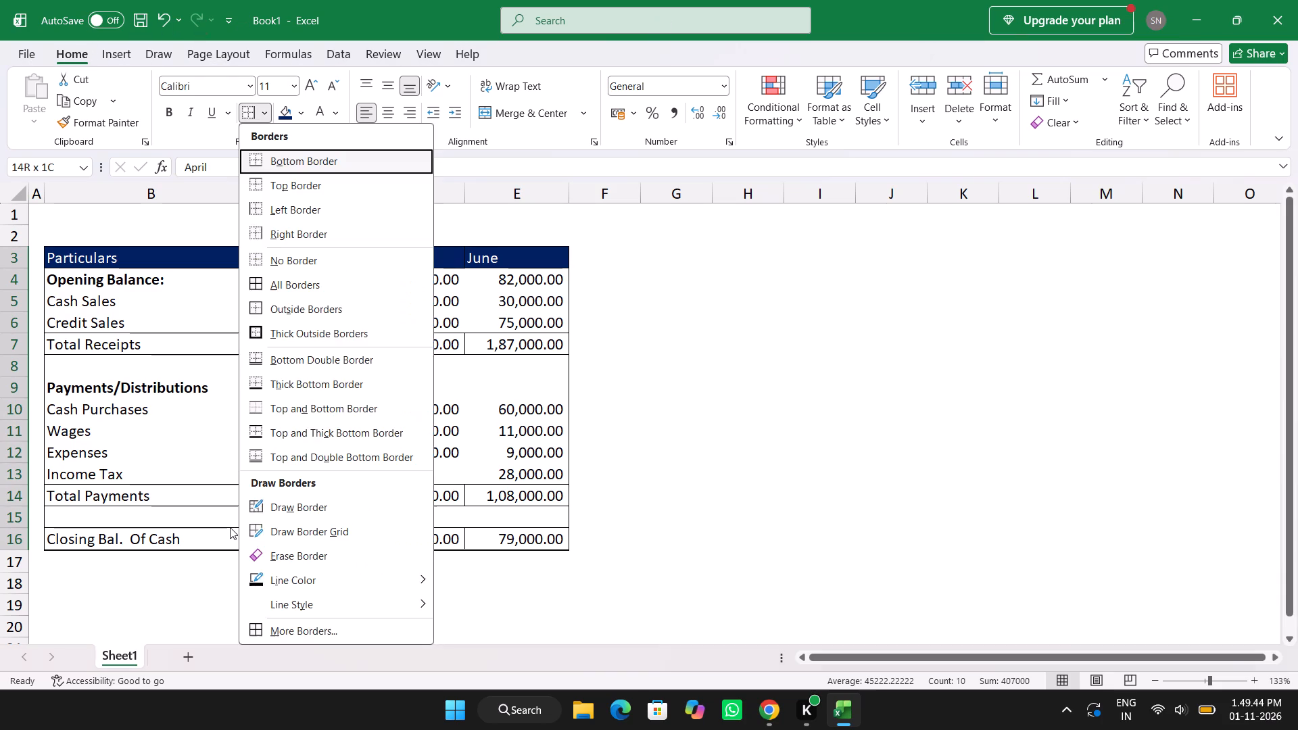
key("r")
Add a right border along the May column from D3 to D16.
key("Right")
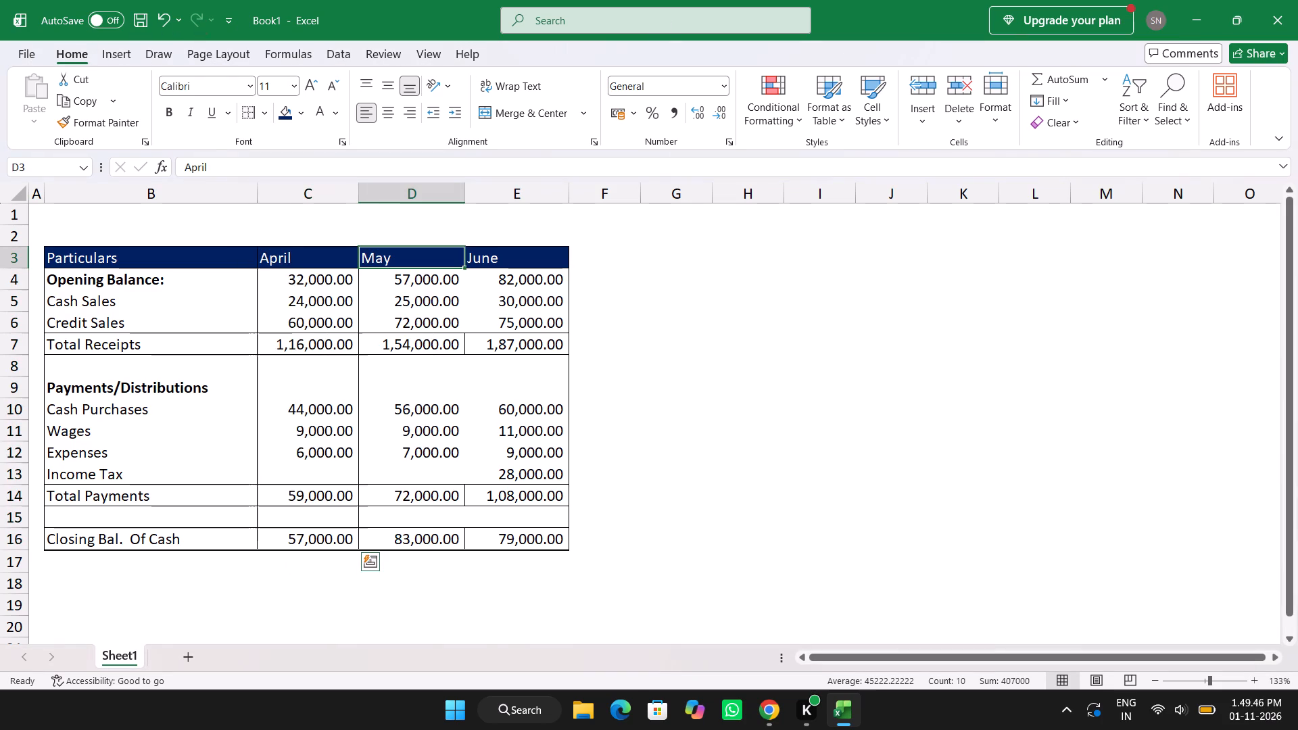
key("ctrl+shift+Down")
key("ctrl+shift+Down")
key("ctrl+shift+Down")
key("ctrl+shift+Down")
key("ctrl+shift+Down")
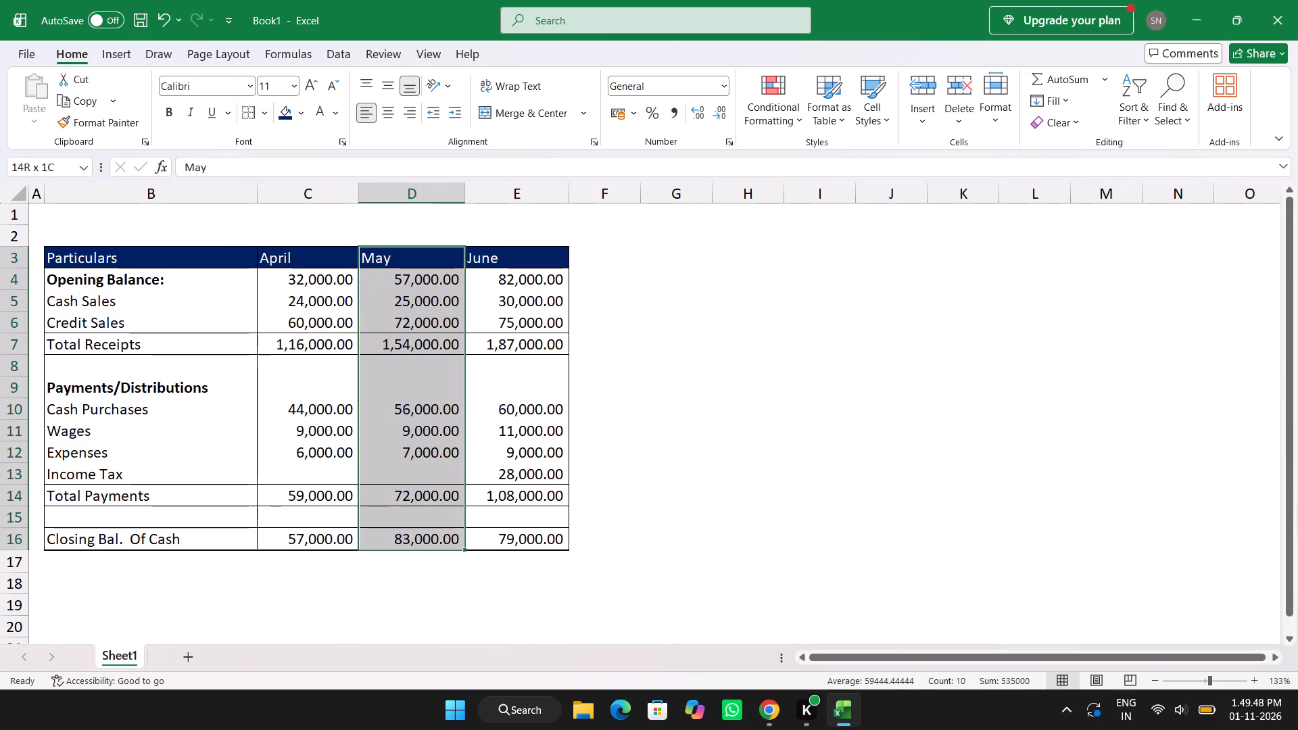
key("ctrl+shift+Down")
key("ctrl+shift+Up")
key("ctrl+shift+Up")
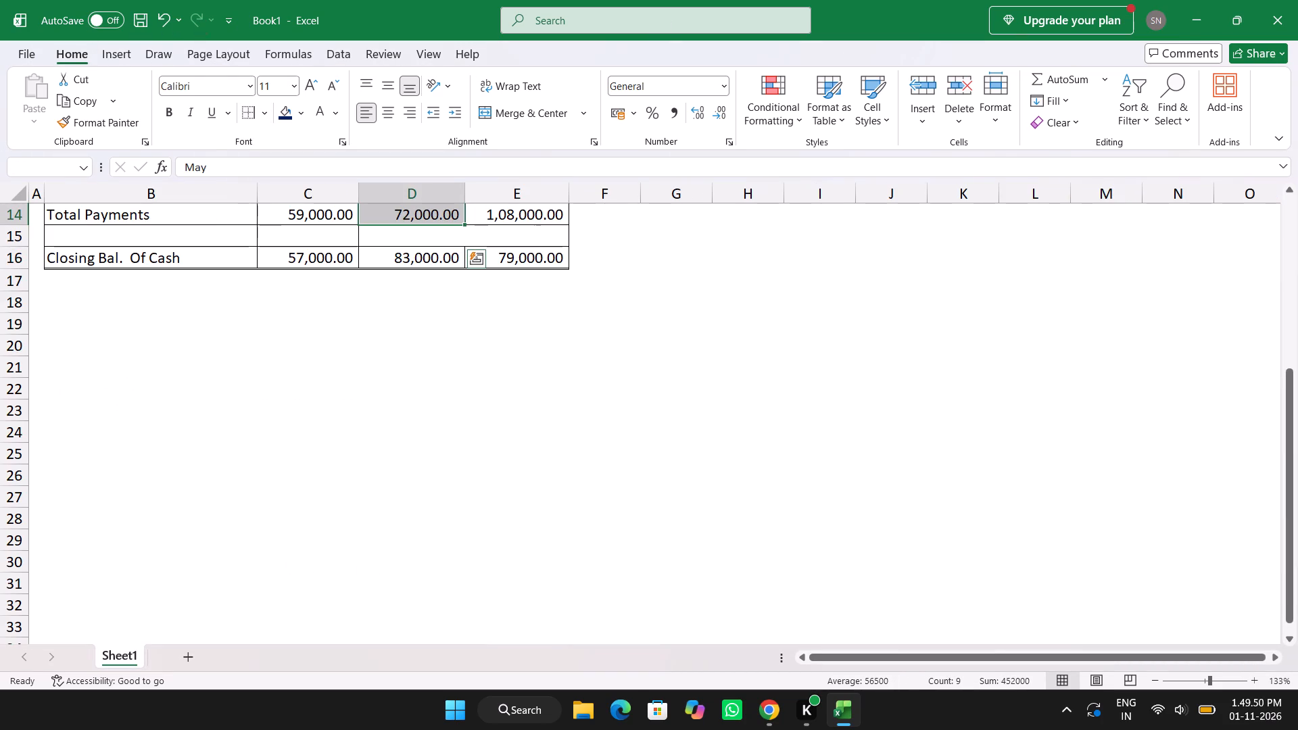
key("ctrl+shift+Down")
type("hb")
key("r")
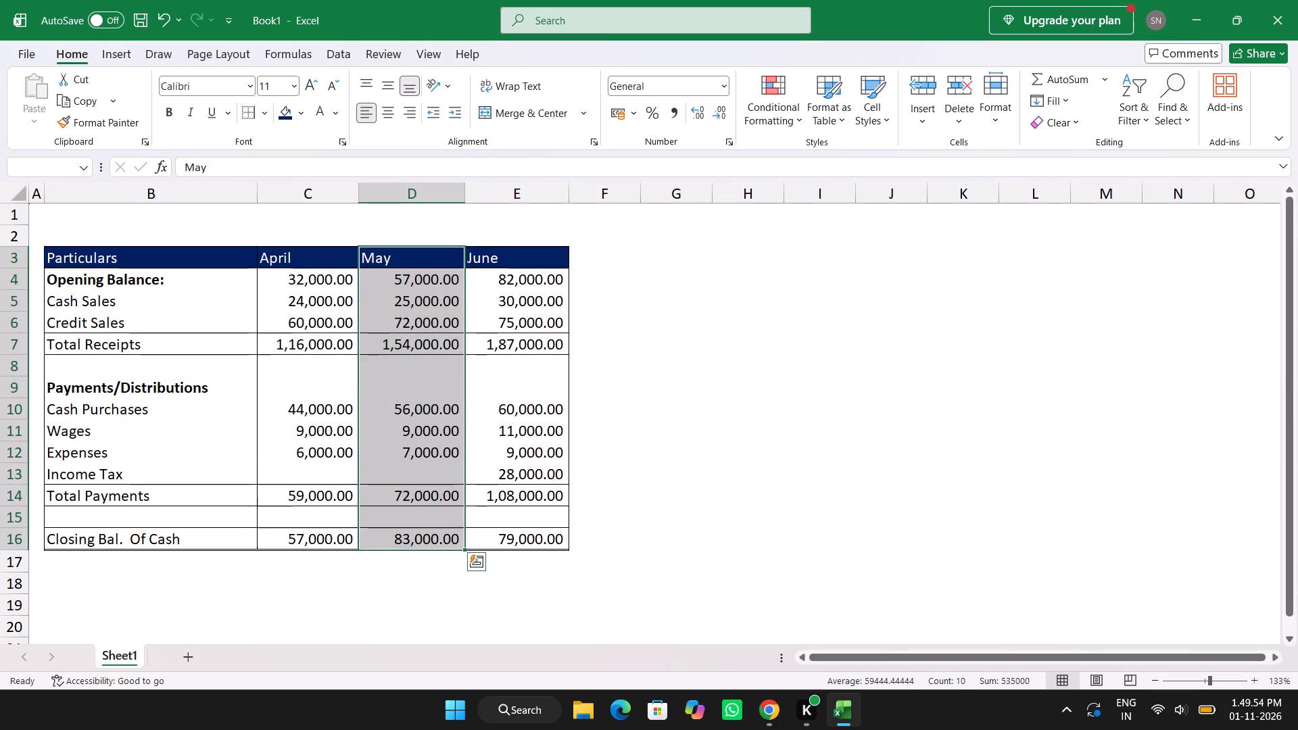
key("Right")
key("Right")
key("Right")
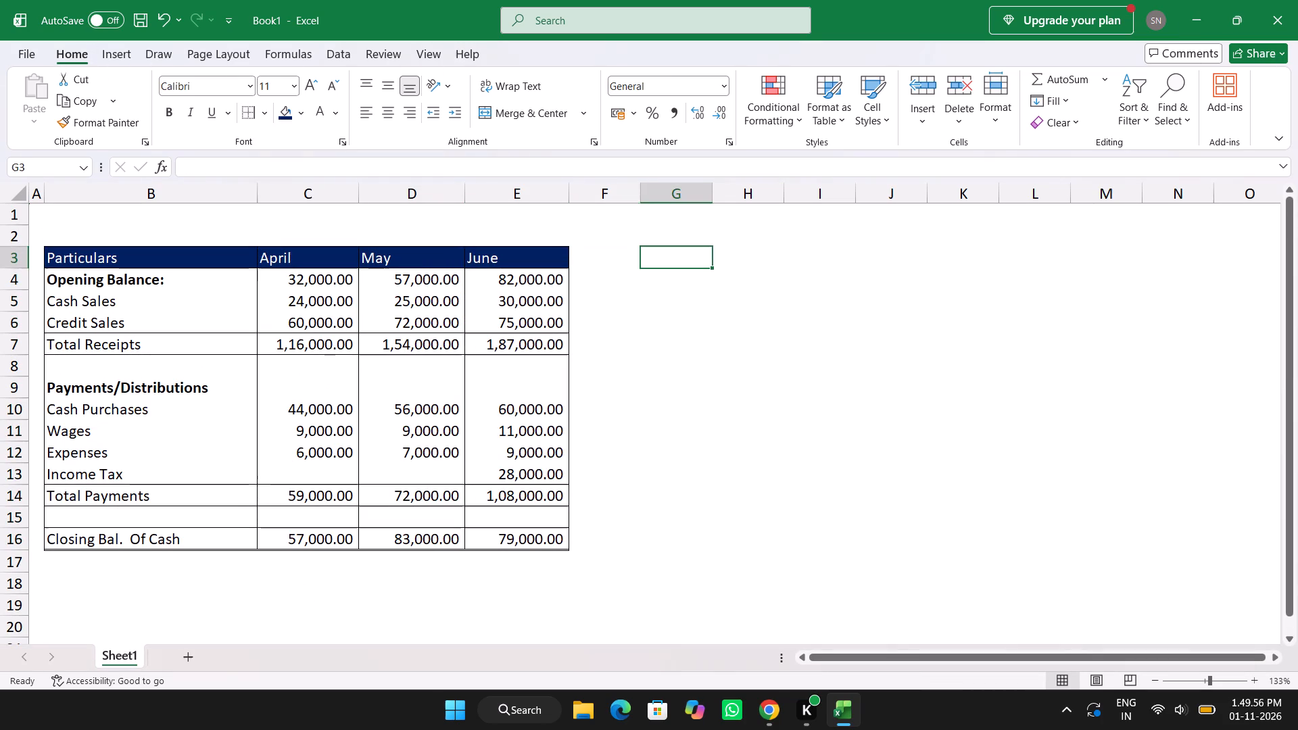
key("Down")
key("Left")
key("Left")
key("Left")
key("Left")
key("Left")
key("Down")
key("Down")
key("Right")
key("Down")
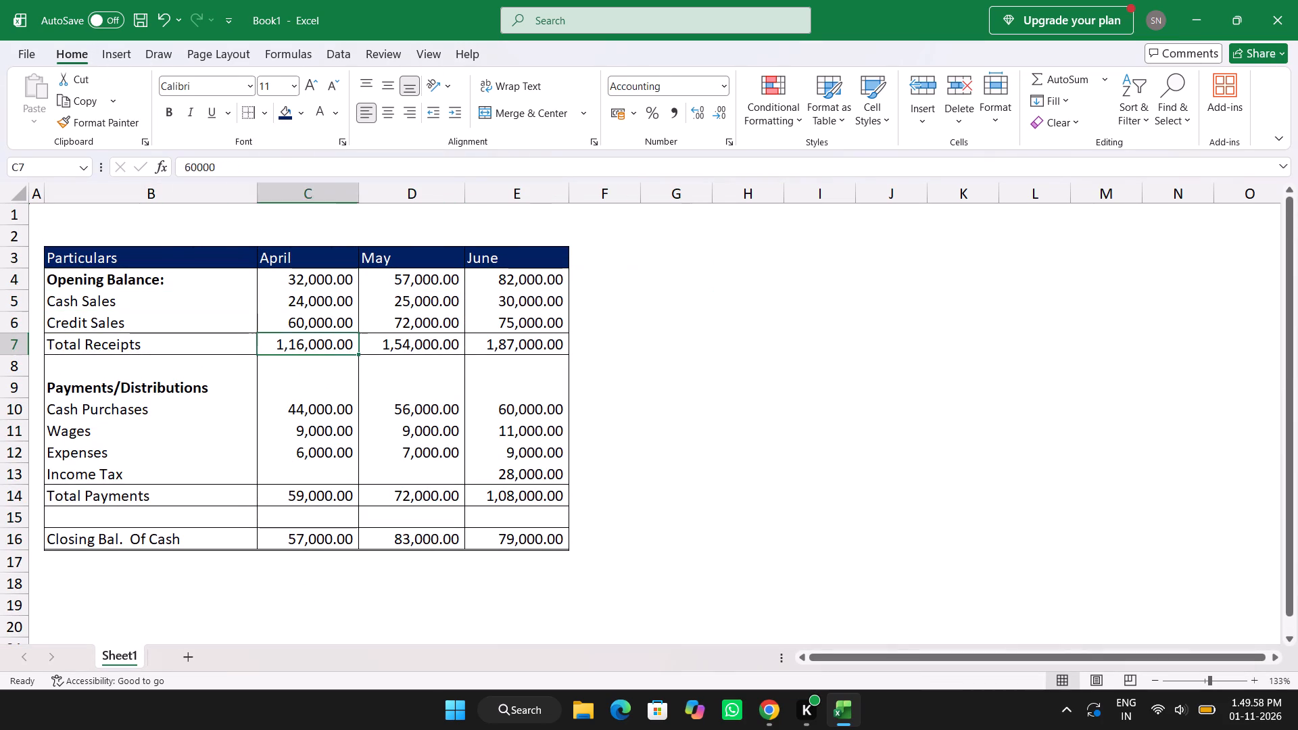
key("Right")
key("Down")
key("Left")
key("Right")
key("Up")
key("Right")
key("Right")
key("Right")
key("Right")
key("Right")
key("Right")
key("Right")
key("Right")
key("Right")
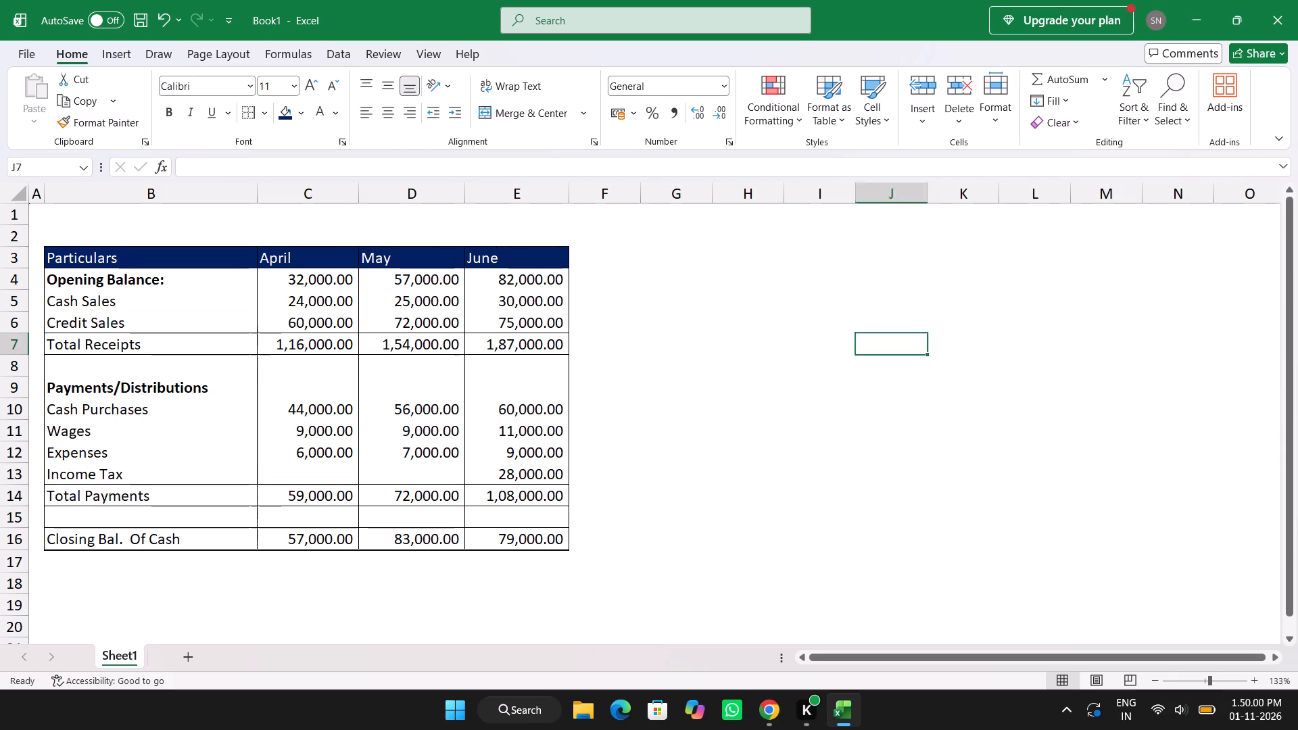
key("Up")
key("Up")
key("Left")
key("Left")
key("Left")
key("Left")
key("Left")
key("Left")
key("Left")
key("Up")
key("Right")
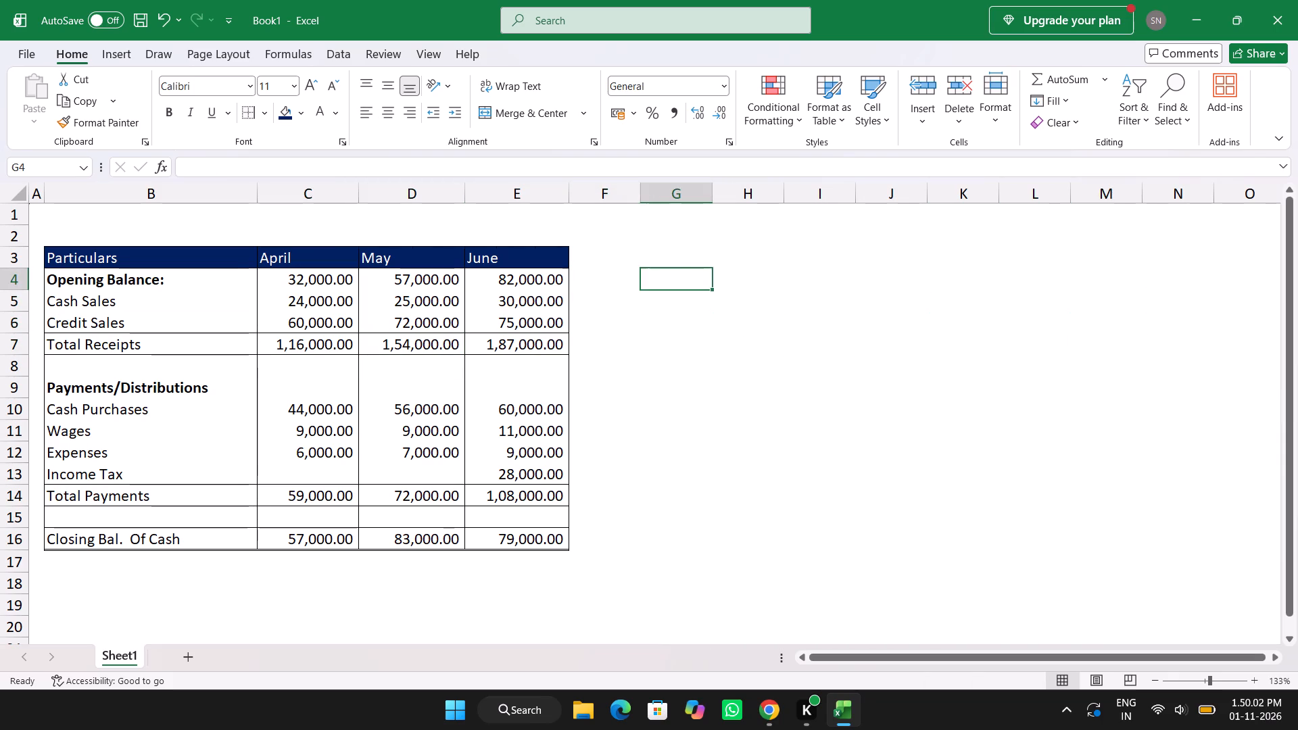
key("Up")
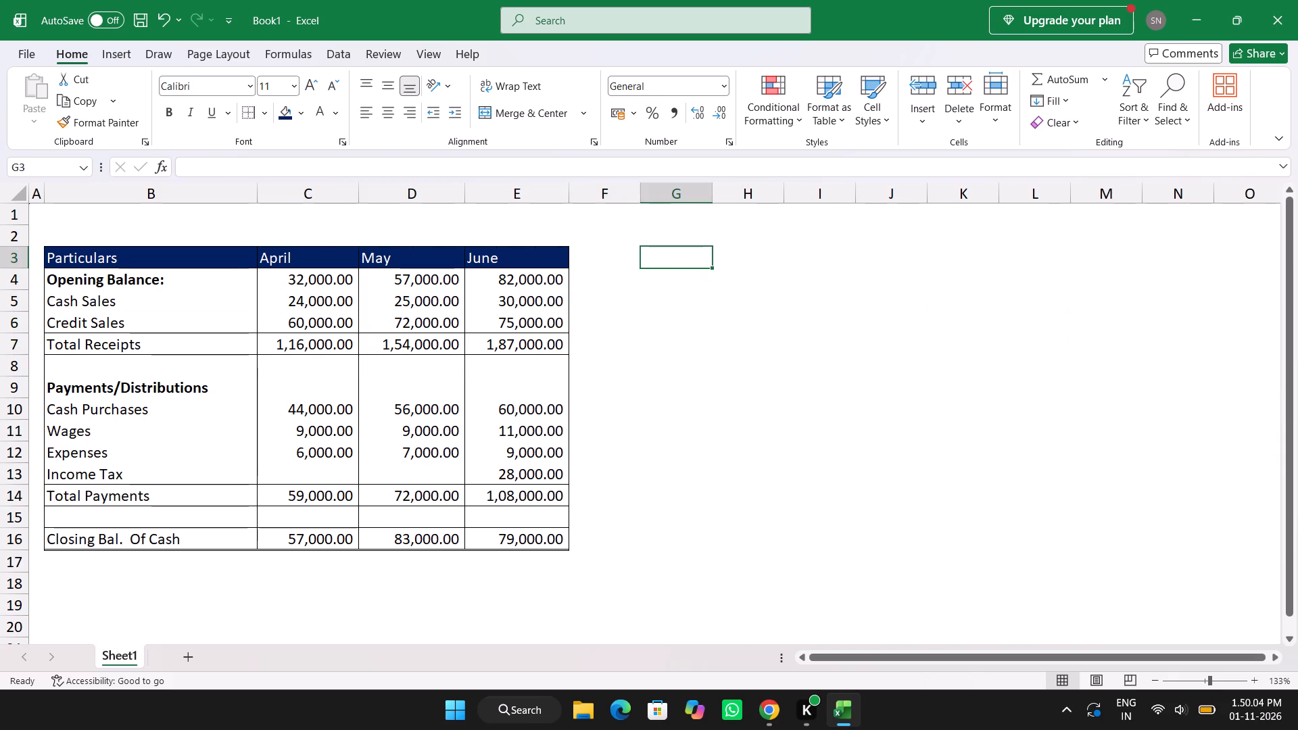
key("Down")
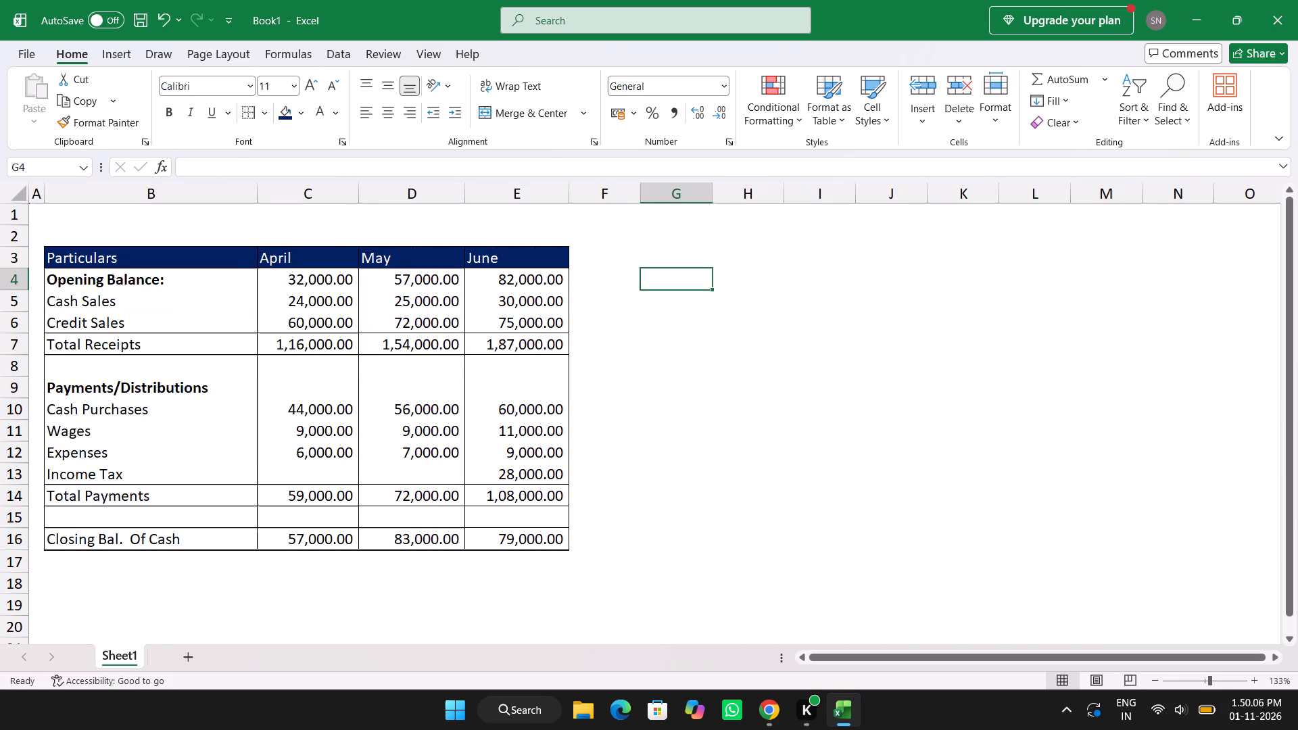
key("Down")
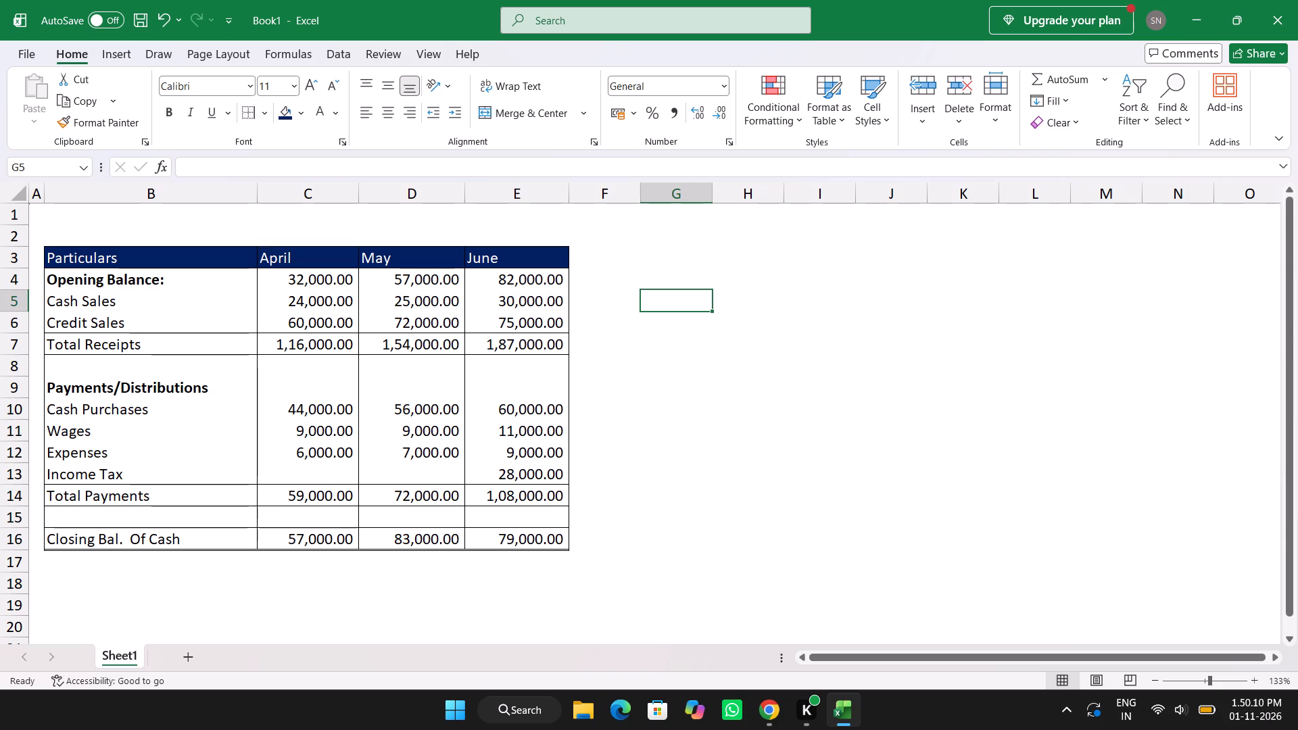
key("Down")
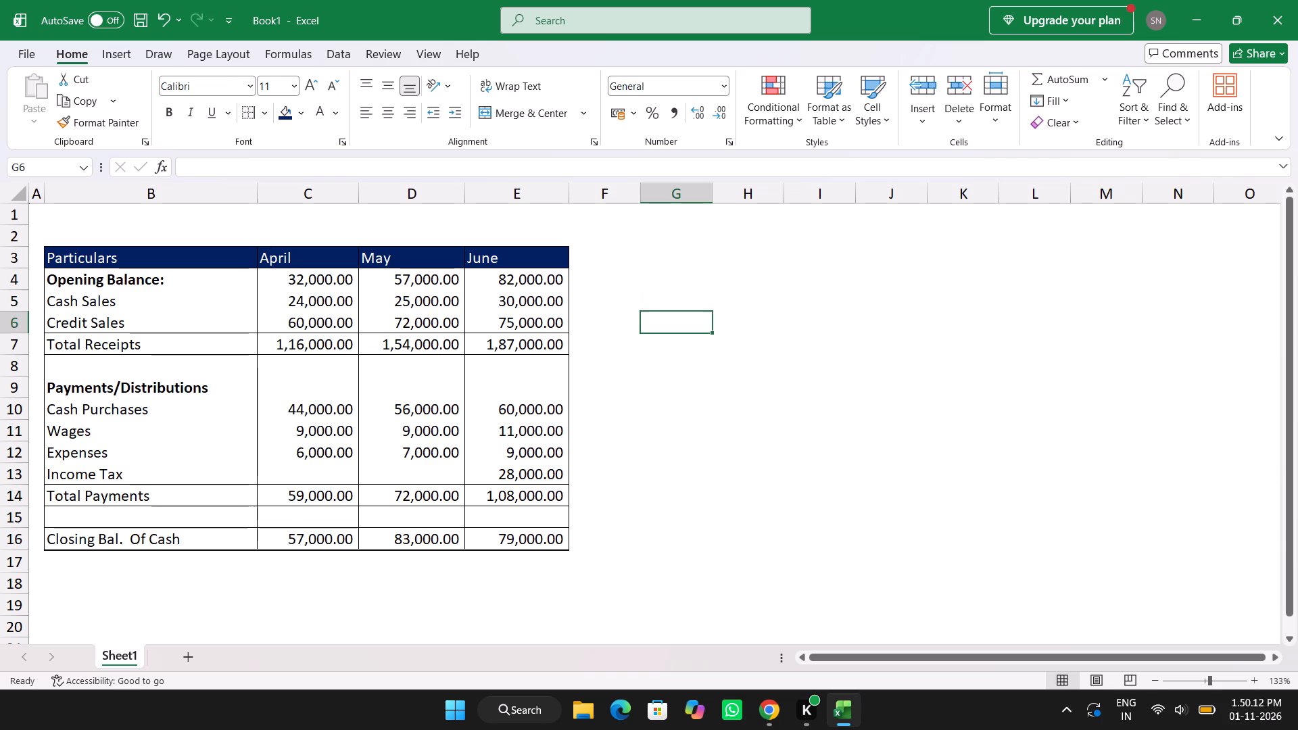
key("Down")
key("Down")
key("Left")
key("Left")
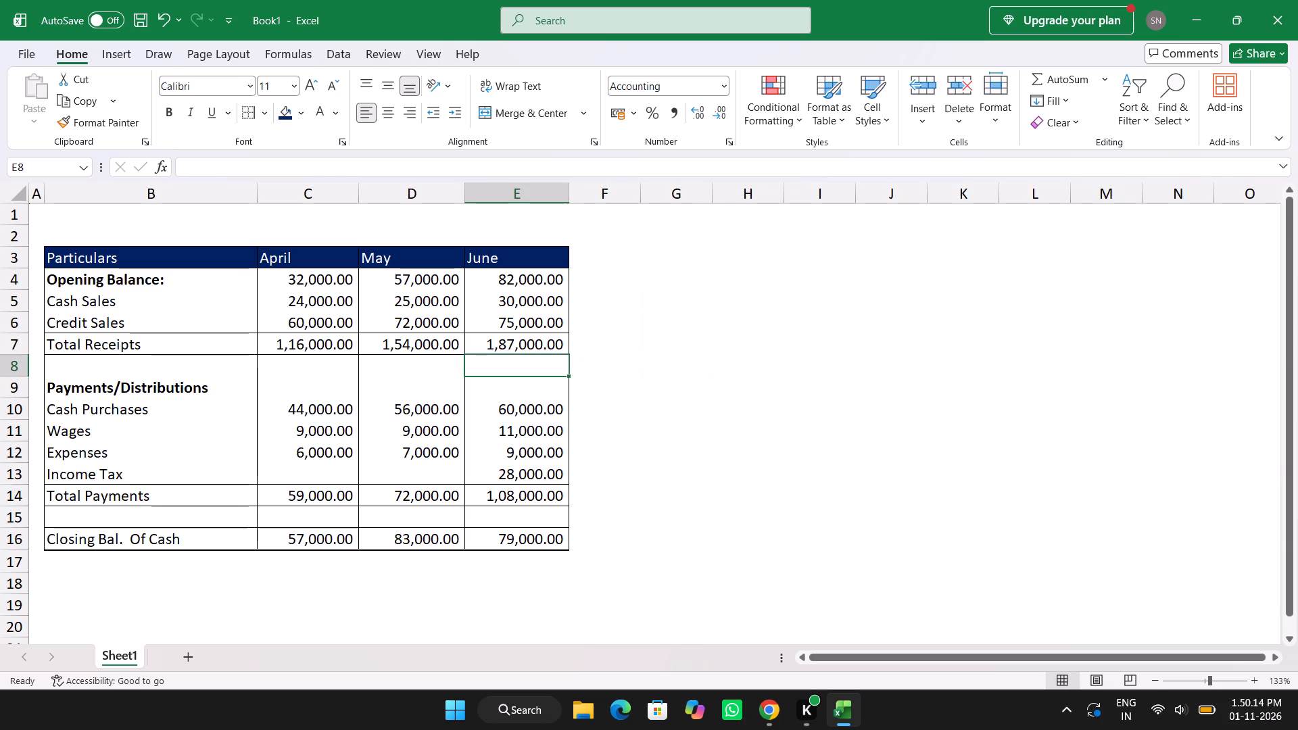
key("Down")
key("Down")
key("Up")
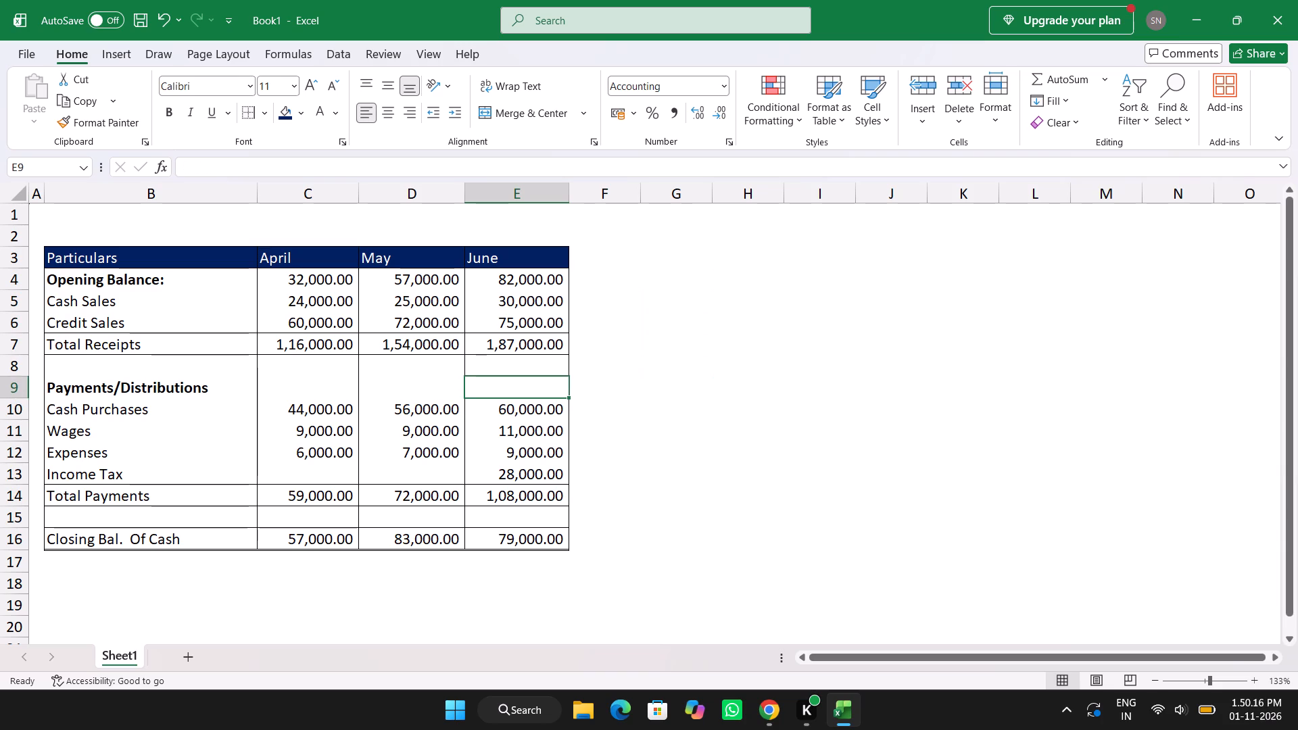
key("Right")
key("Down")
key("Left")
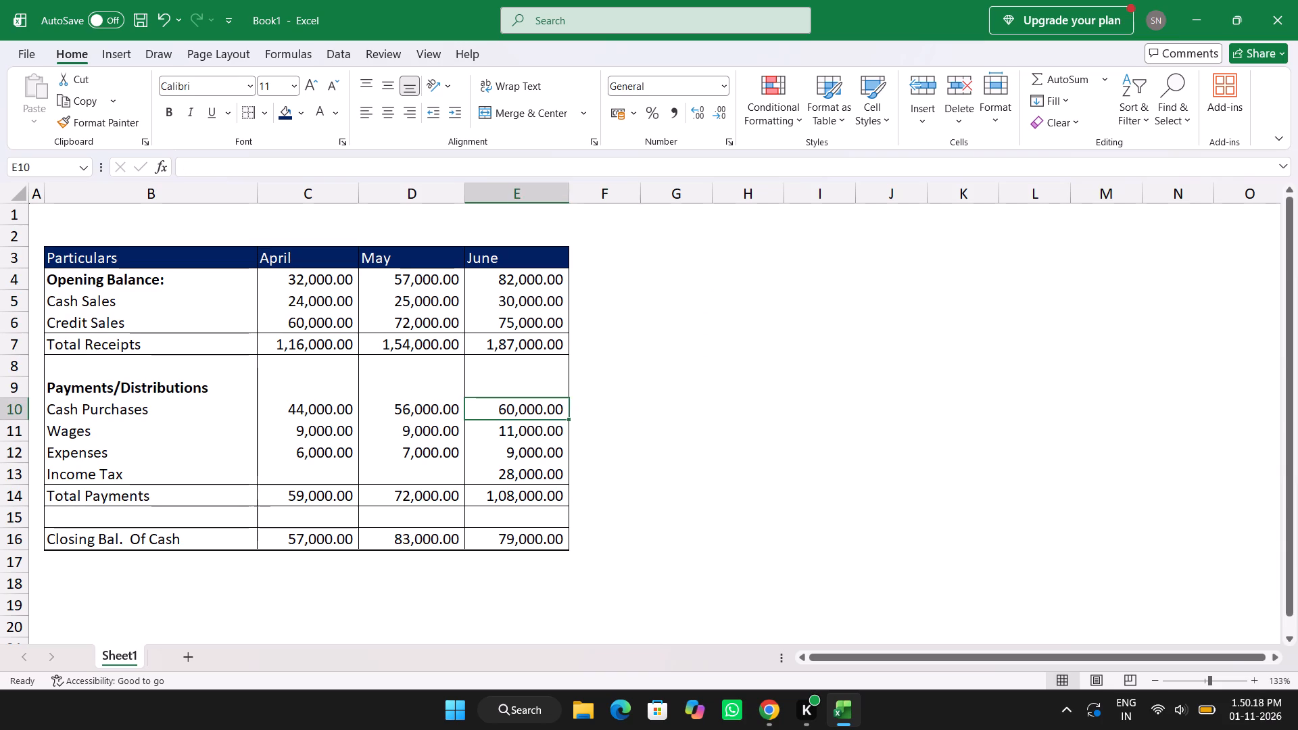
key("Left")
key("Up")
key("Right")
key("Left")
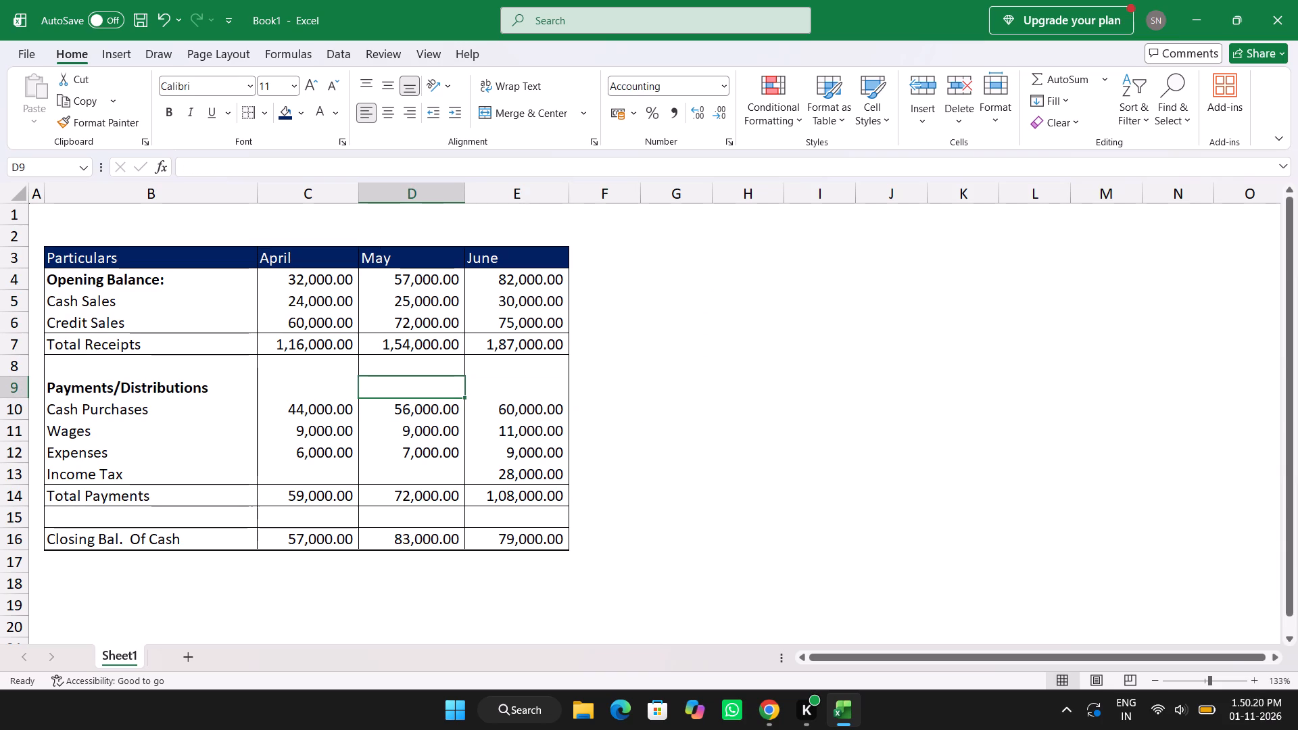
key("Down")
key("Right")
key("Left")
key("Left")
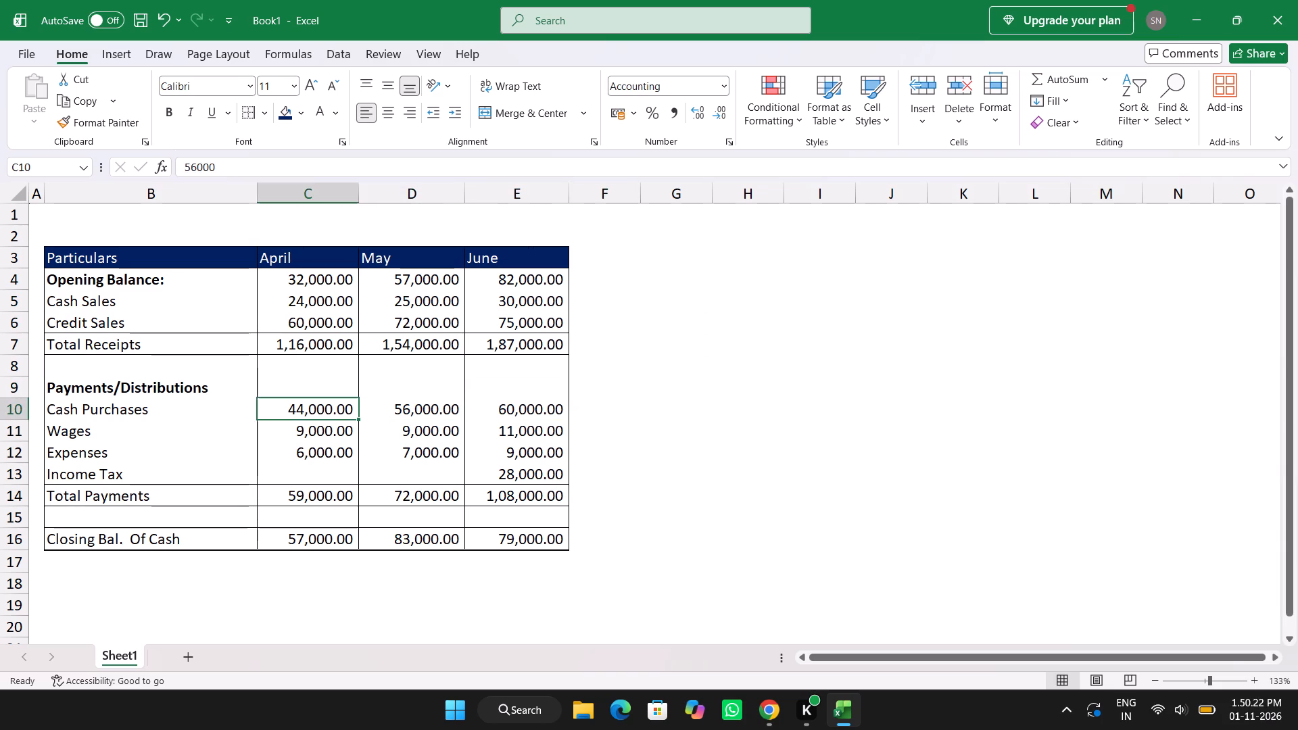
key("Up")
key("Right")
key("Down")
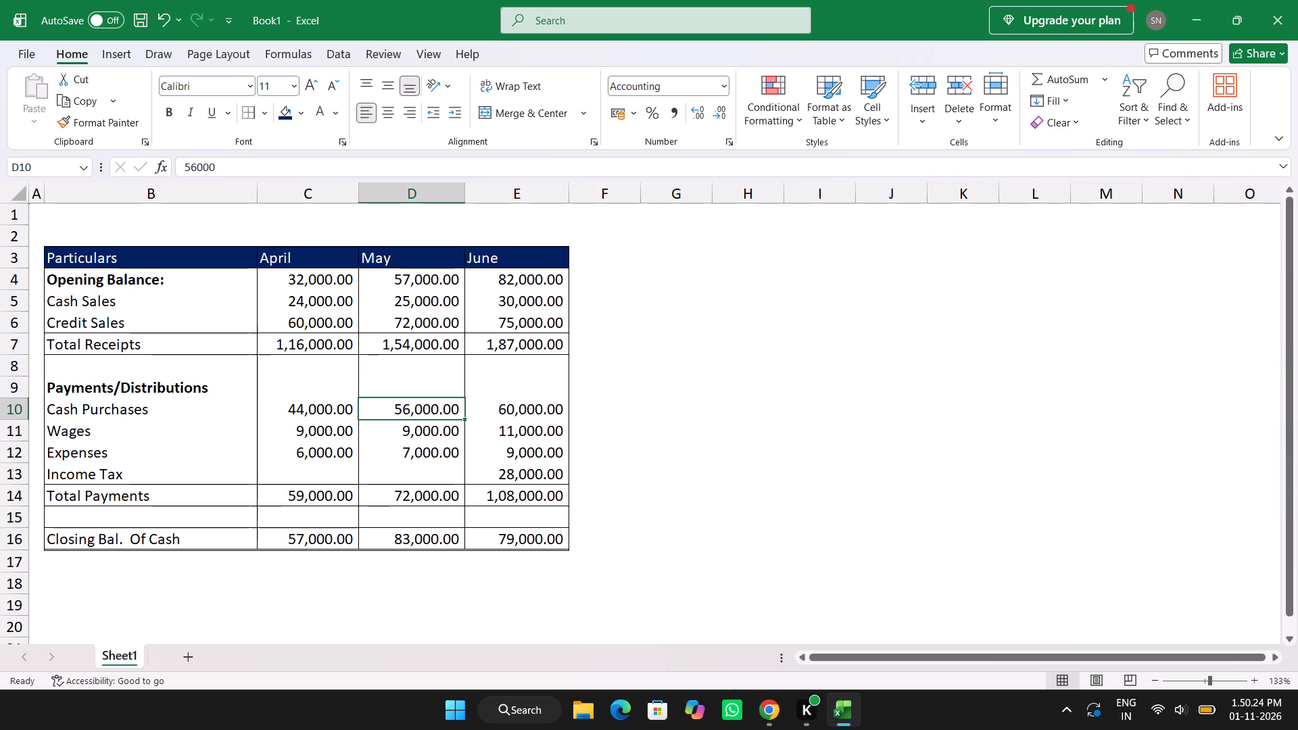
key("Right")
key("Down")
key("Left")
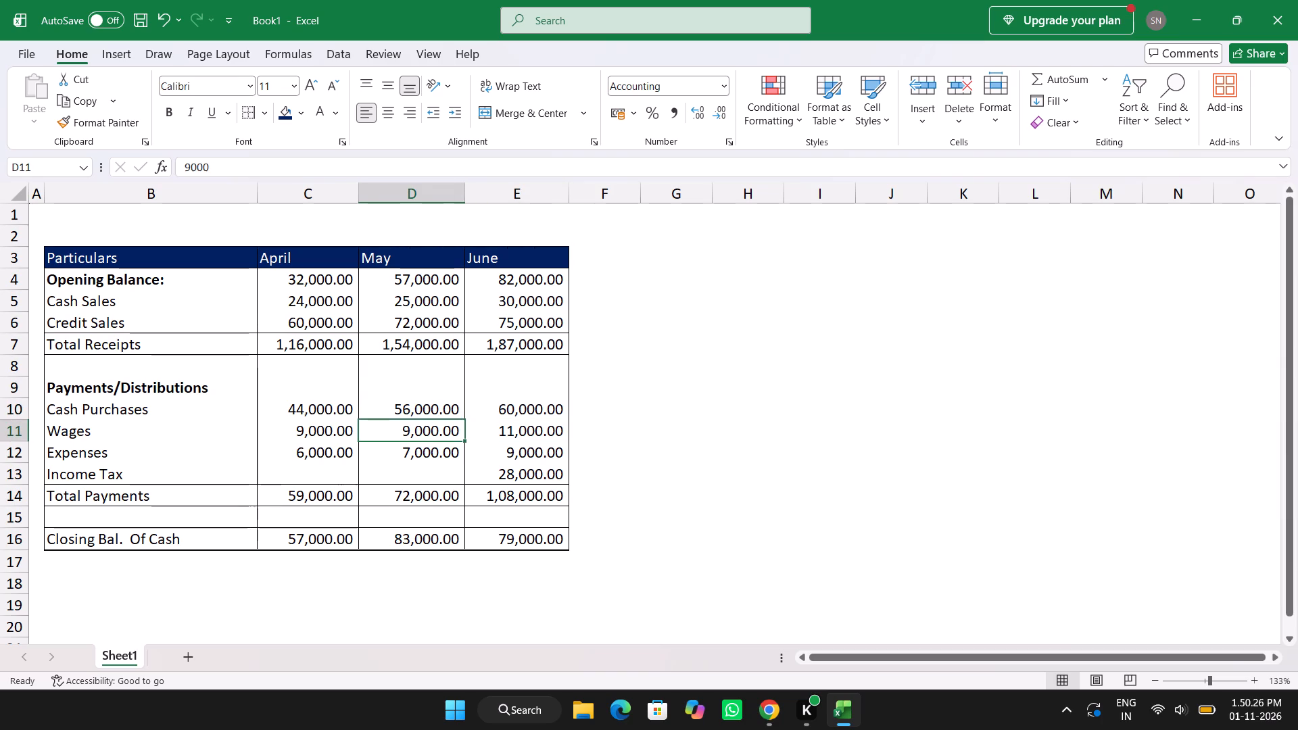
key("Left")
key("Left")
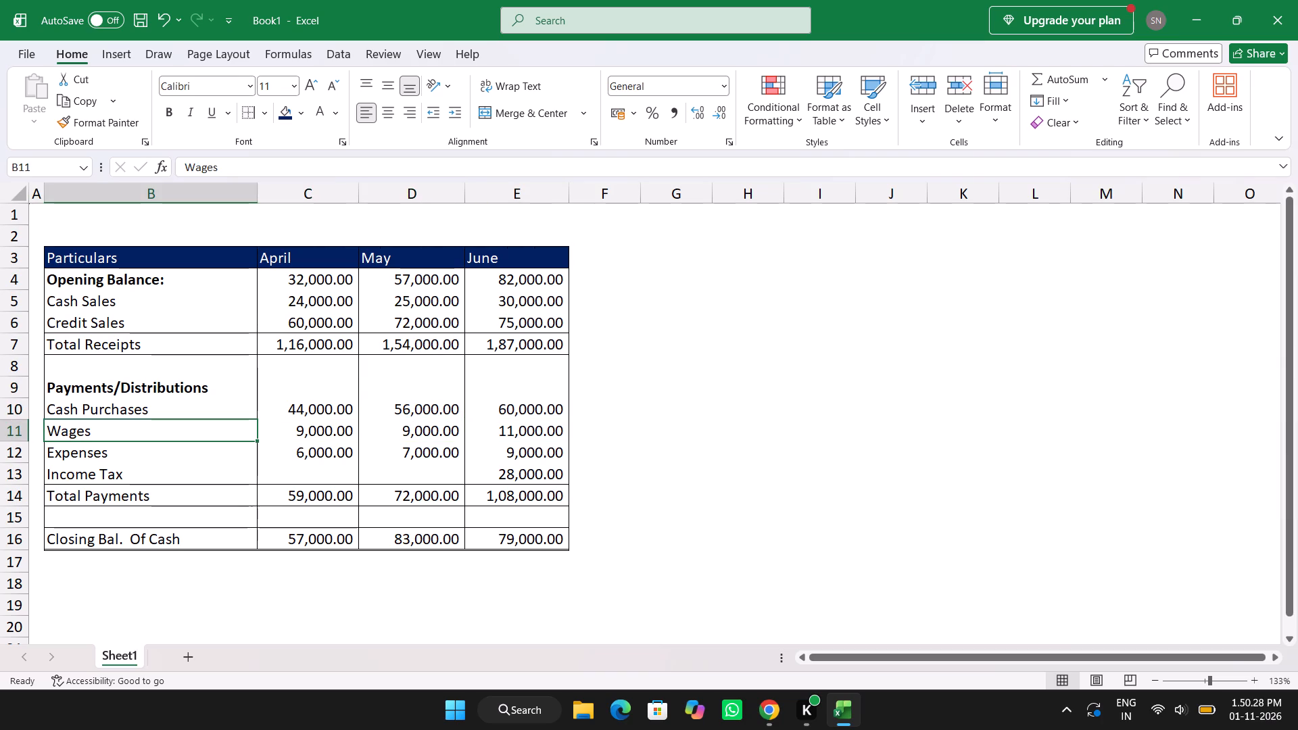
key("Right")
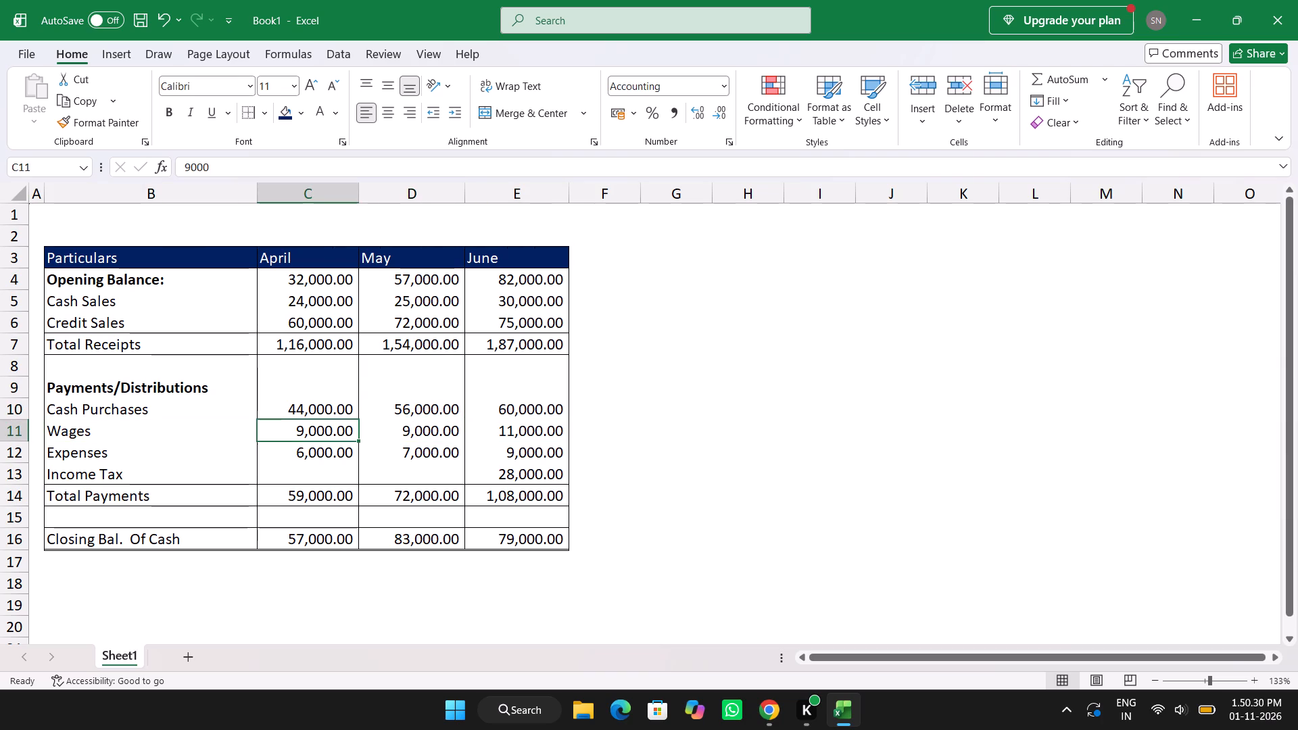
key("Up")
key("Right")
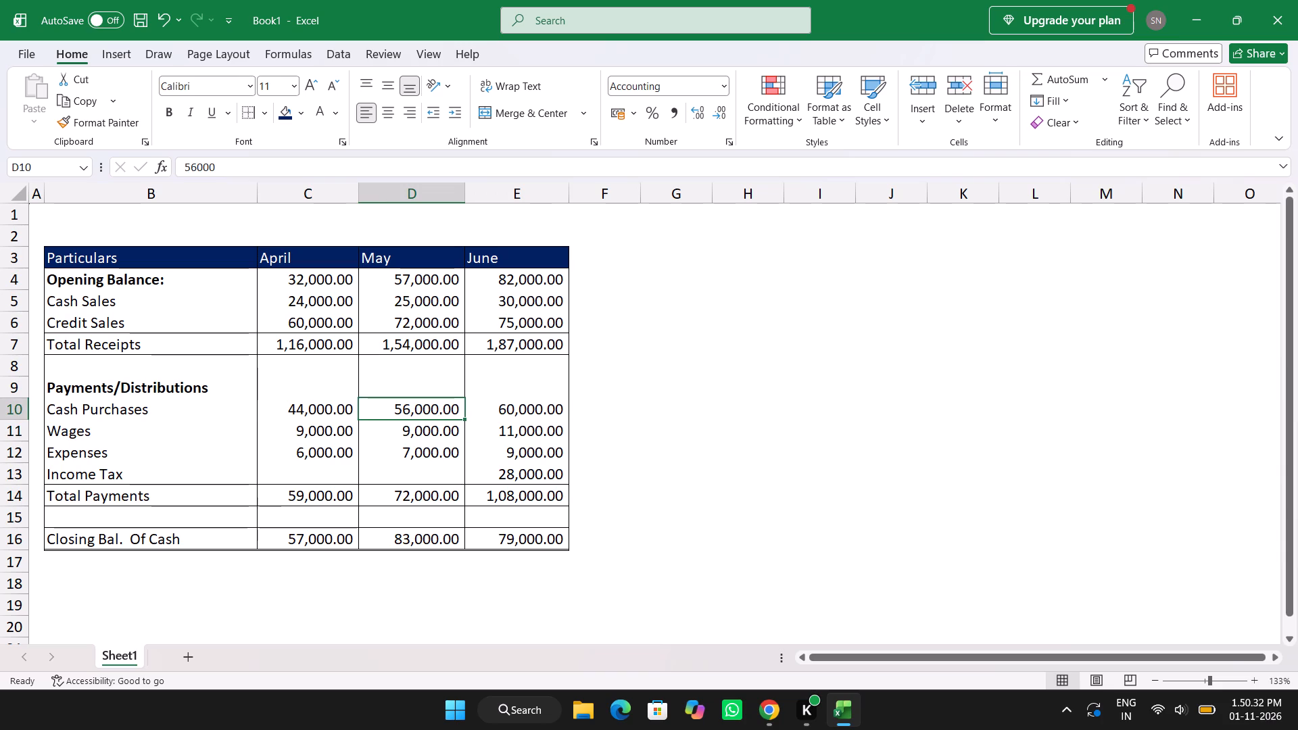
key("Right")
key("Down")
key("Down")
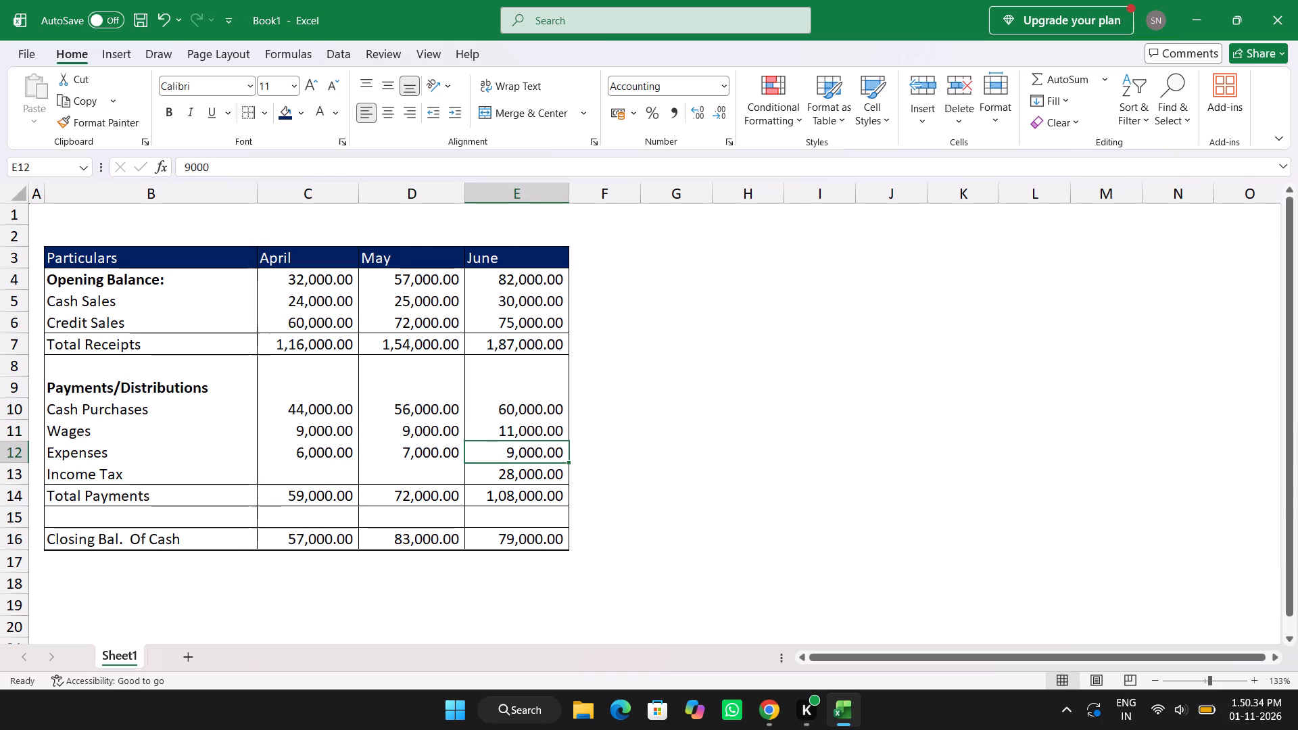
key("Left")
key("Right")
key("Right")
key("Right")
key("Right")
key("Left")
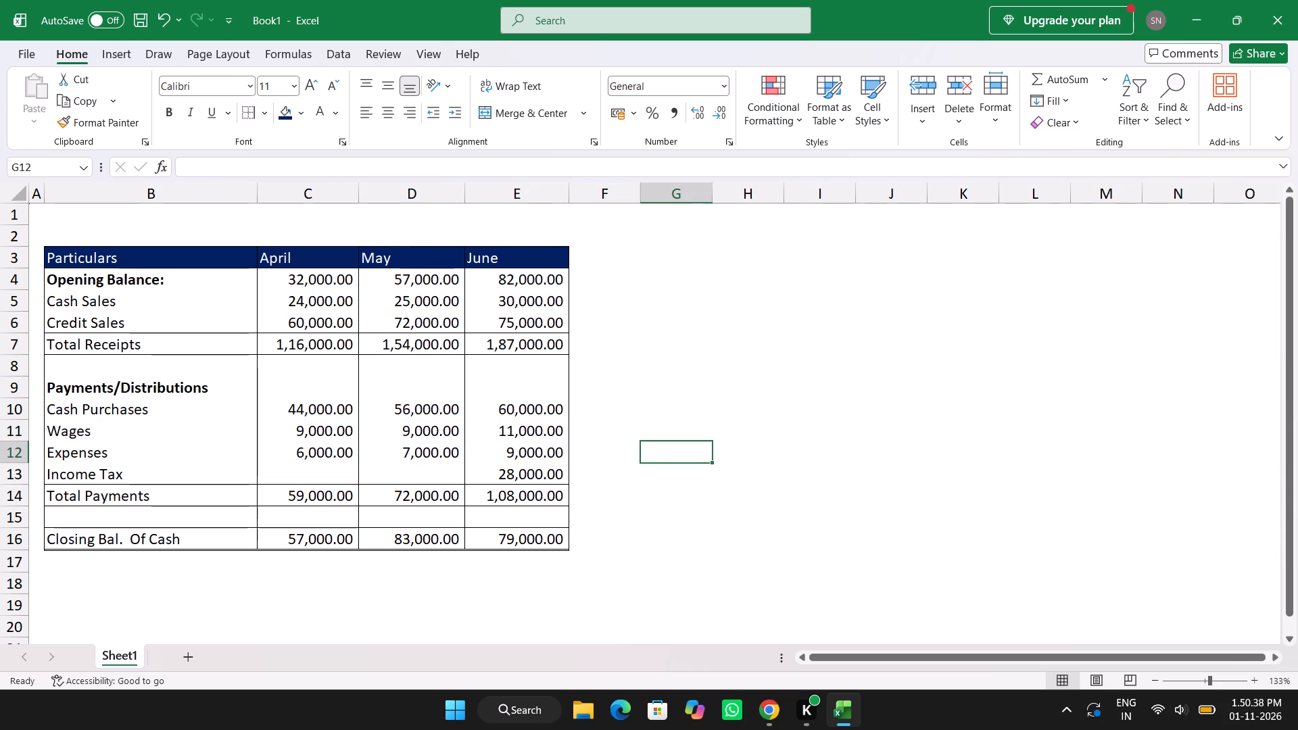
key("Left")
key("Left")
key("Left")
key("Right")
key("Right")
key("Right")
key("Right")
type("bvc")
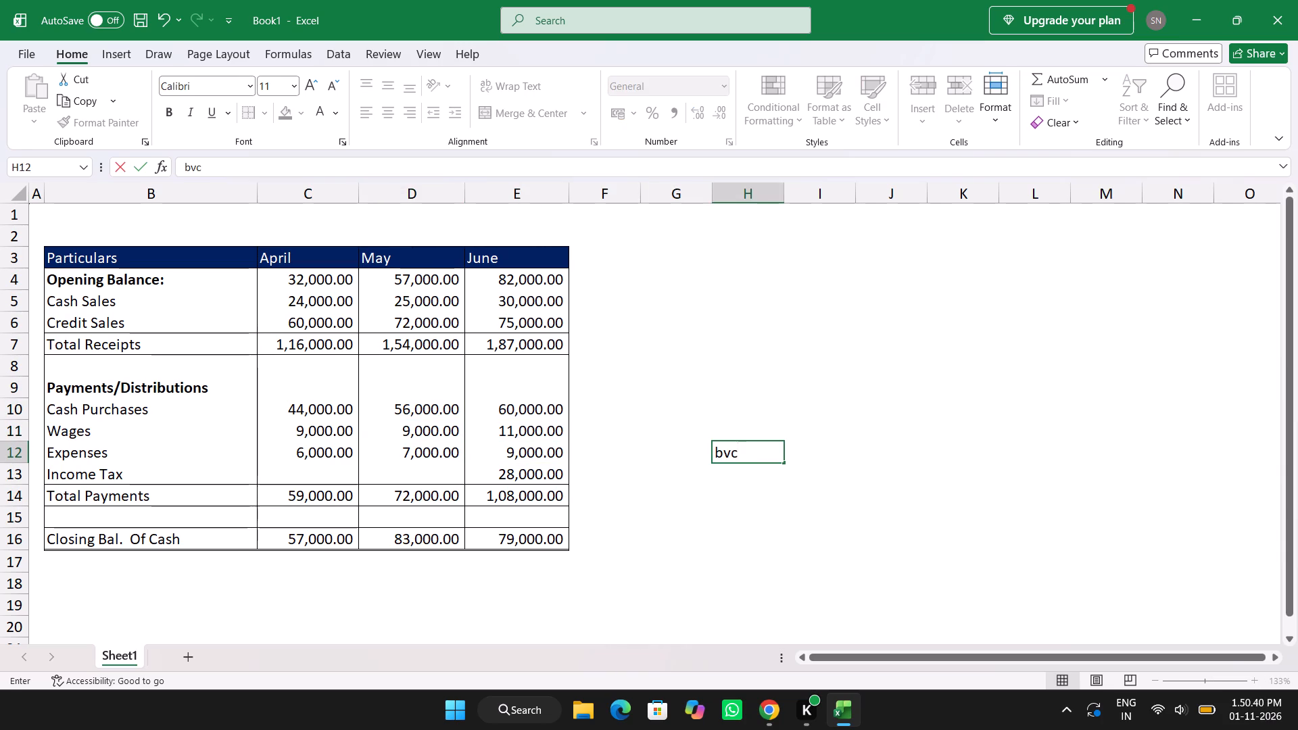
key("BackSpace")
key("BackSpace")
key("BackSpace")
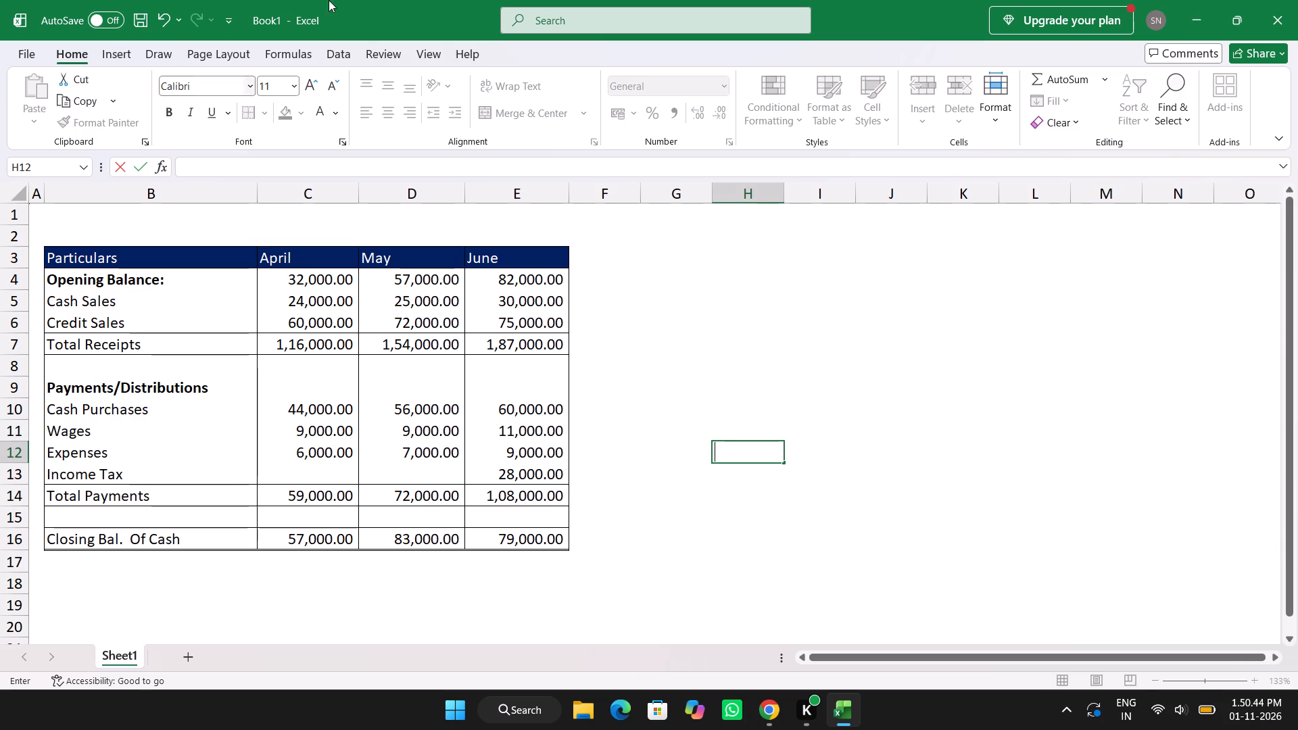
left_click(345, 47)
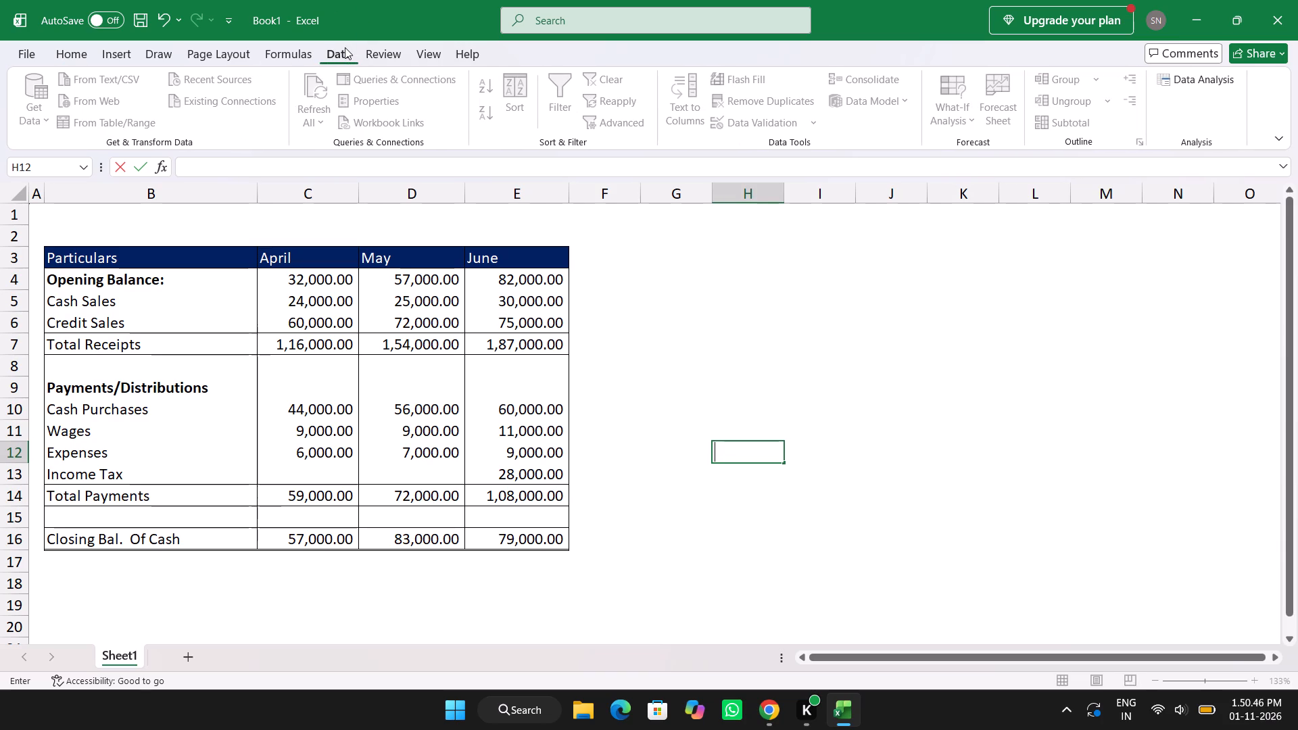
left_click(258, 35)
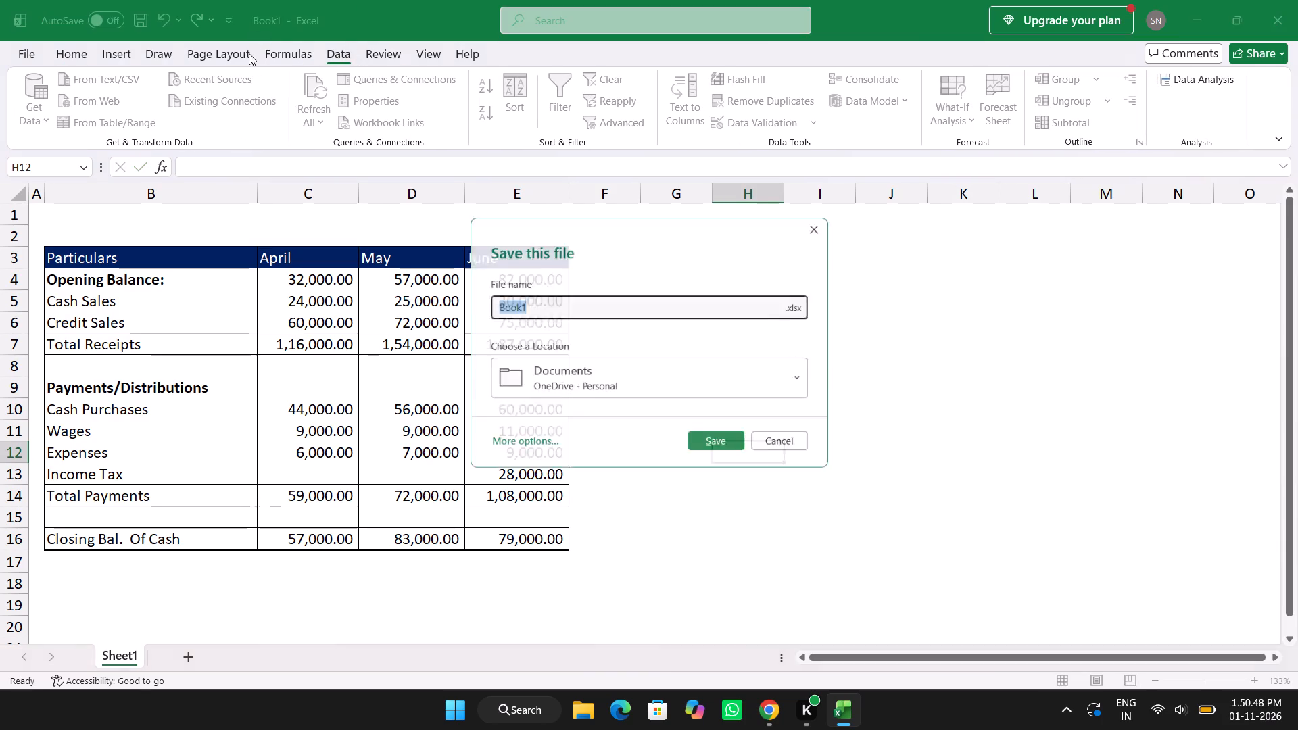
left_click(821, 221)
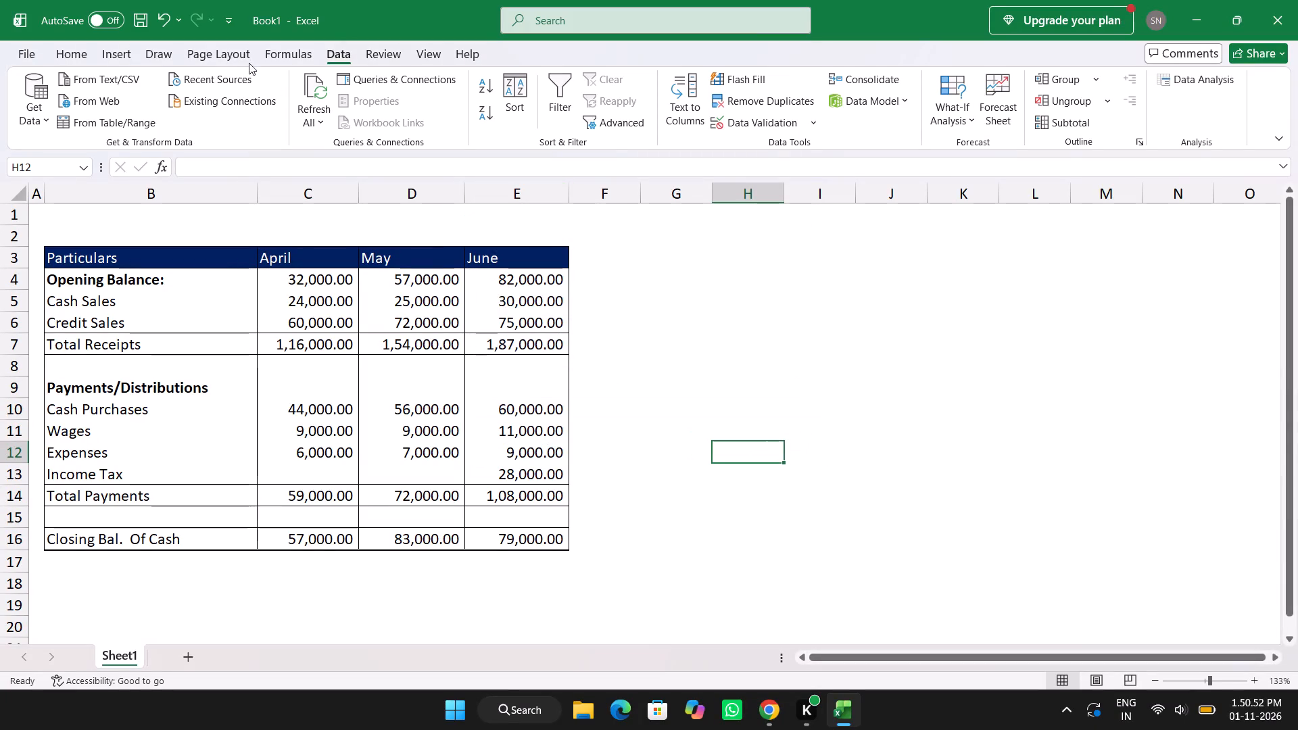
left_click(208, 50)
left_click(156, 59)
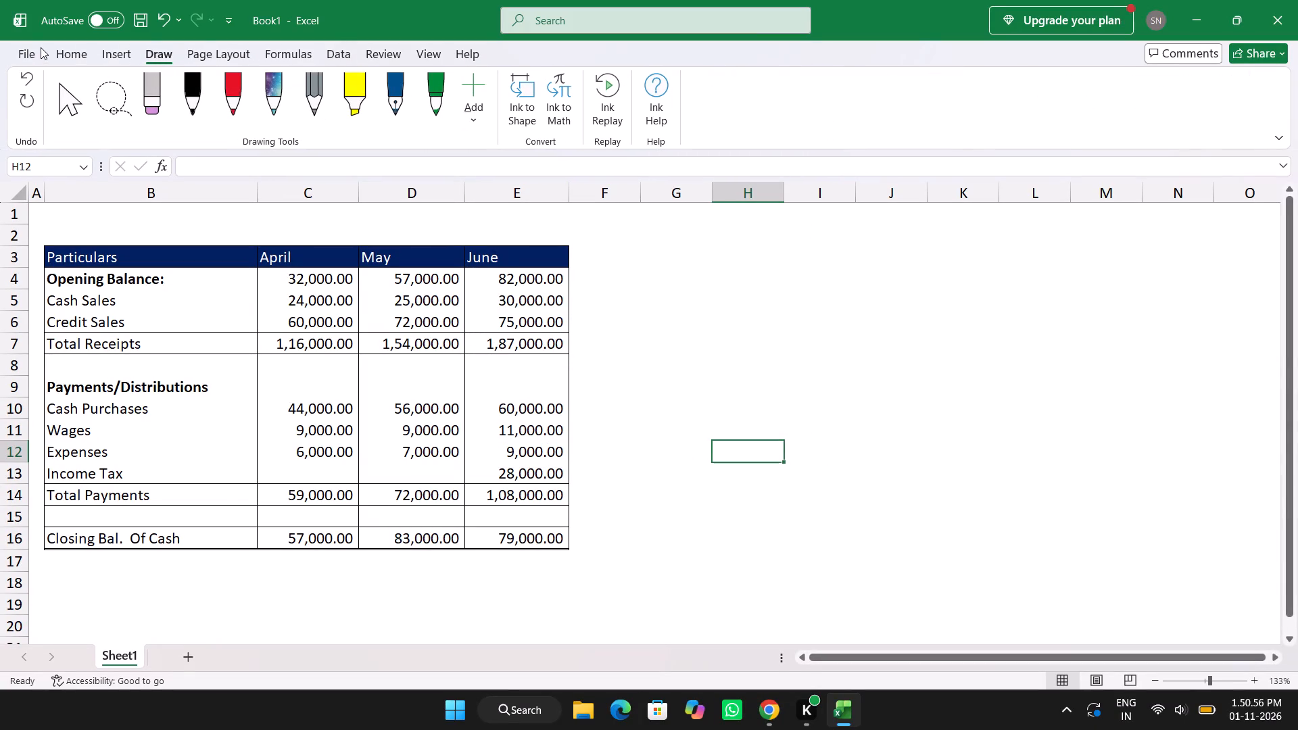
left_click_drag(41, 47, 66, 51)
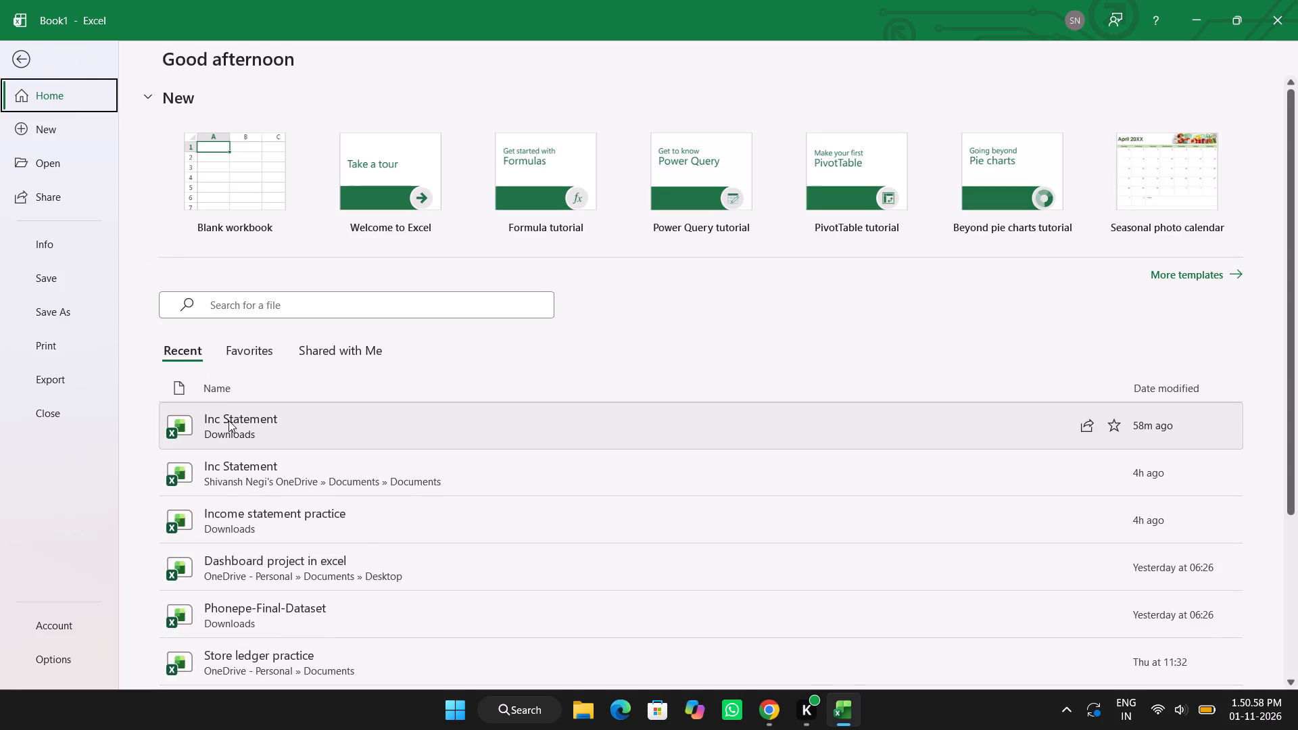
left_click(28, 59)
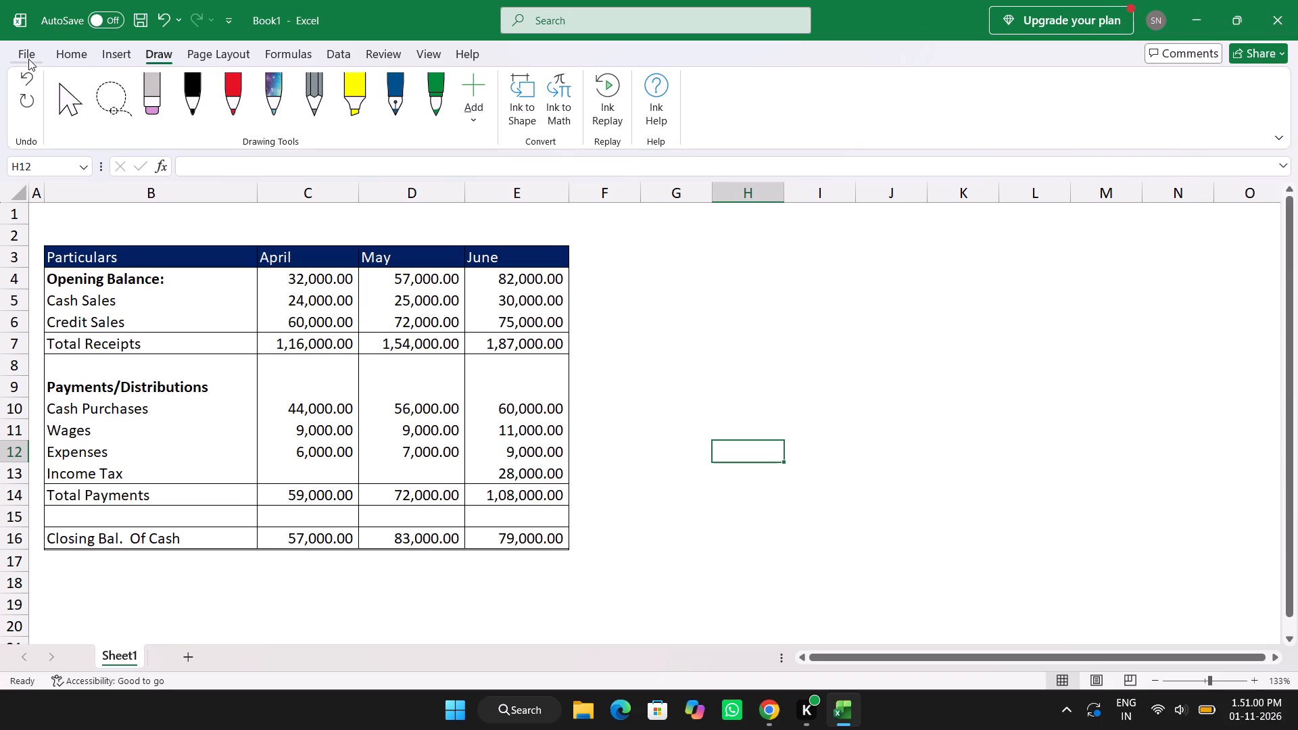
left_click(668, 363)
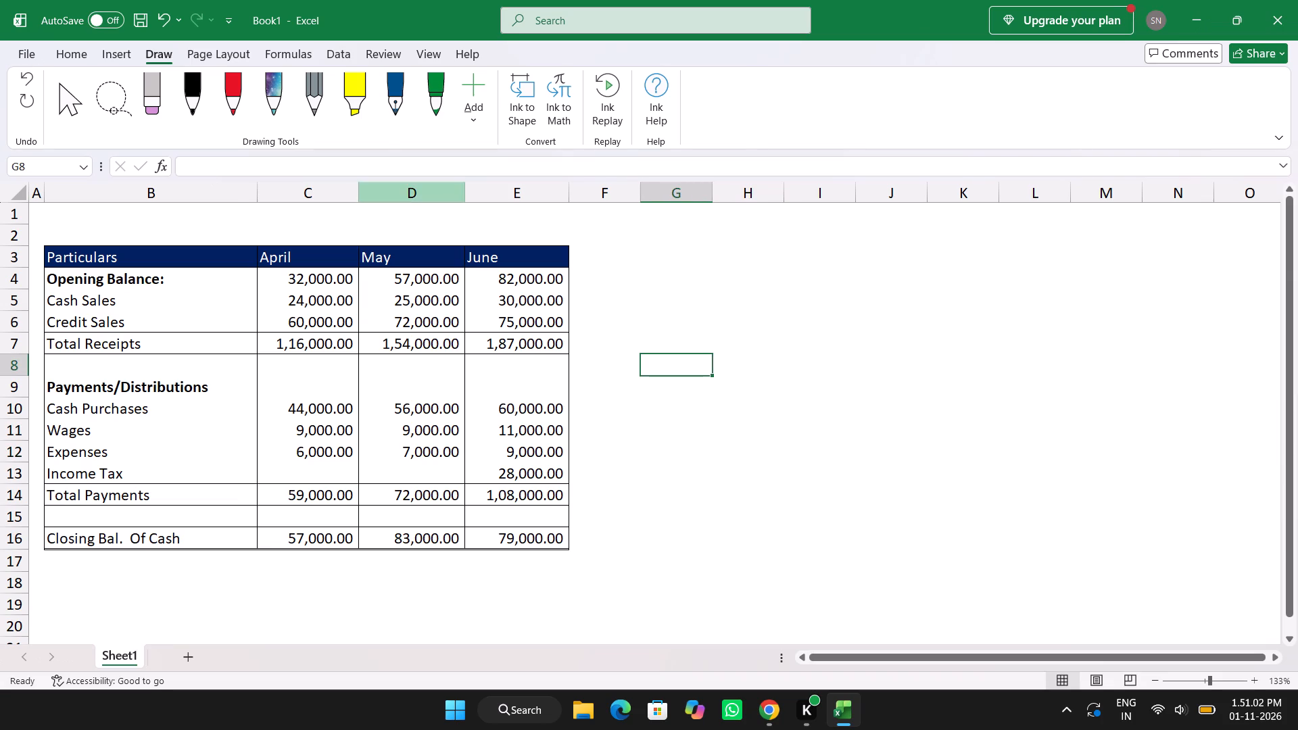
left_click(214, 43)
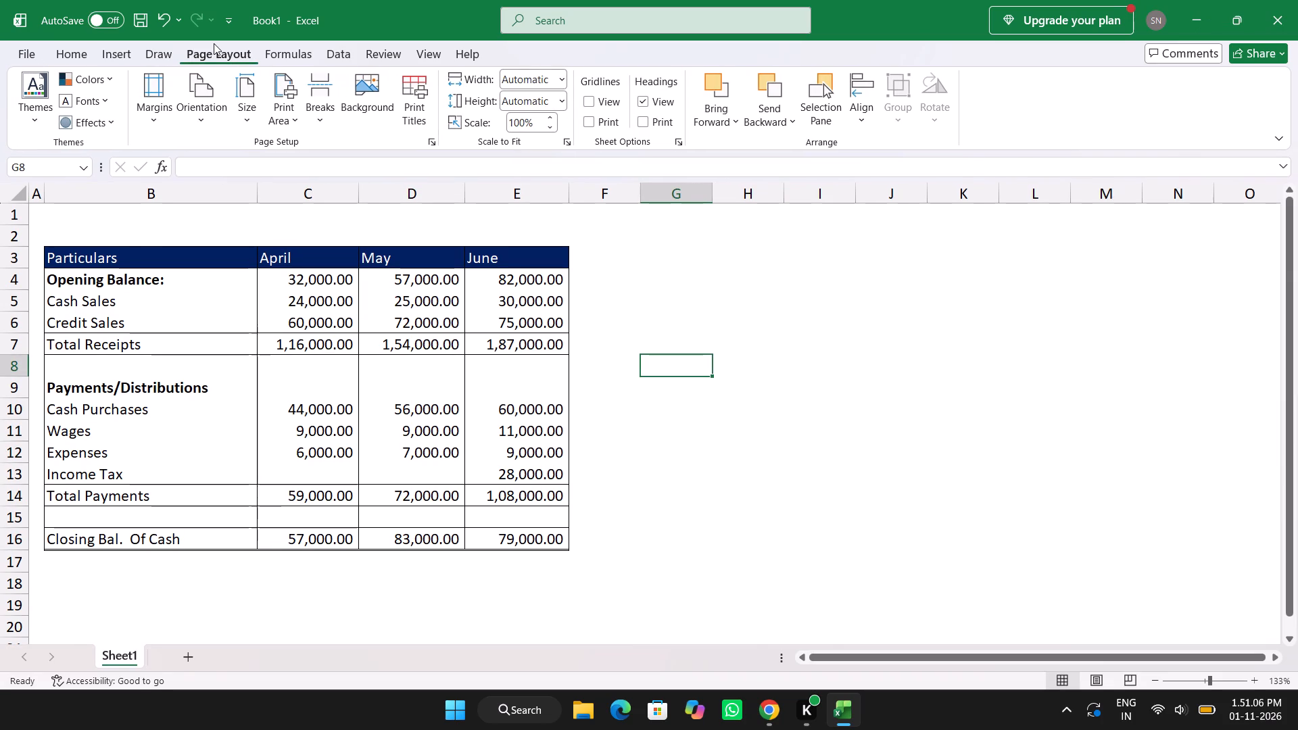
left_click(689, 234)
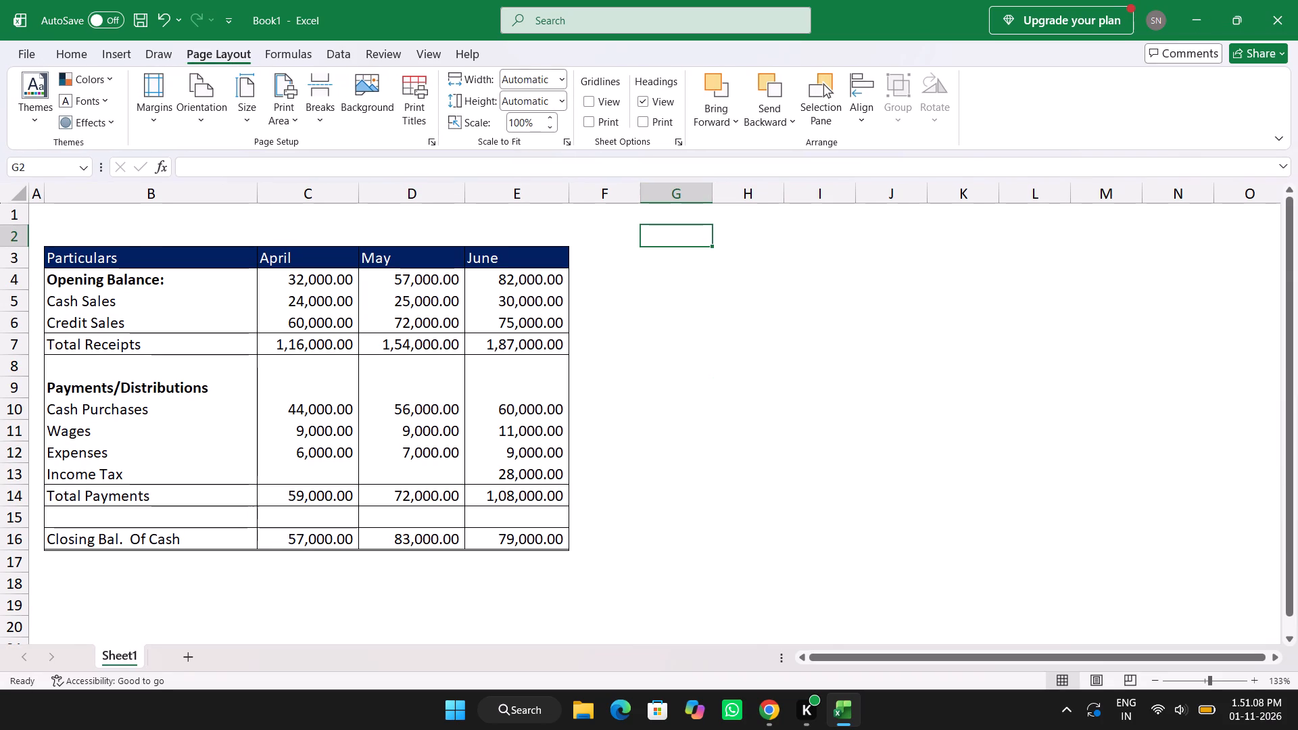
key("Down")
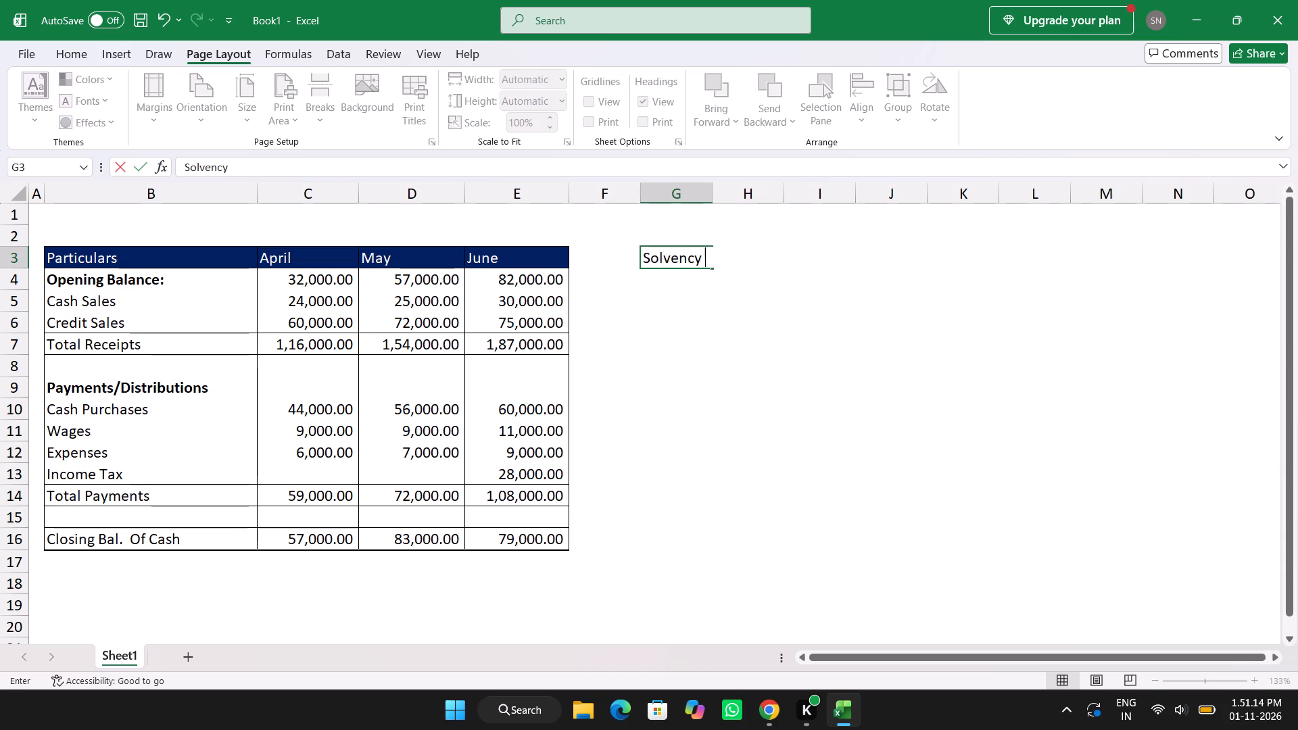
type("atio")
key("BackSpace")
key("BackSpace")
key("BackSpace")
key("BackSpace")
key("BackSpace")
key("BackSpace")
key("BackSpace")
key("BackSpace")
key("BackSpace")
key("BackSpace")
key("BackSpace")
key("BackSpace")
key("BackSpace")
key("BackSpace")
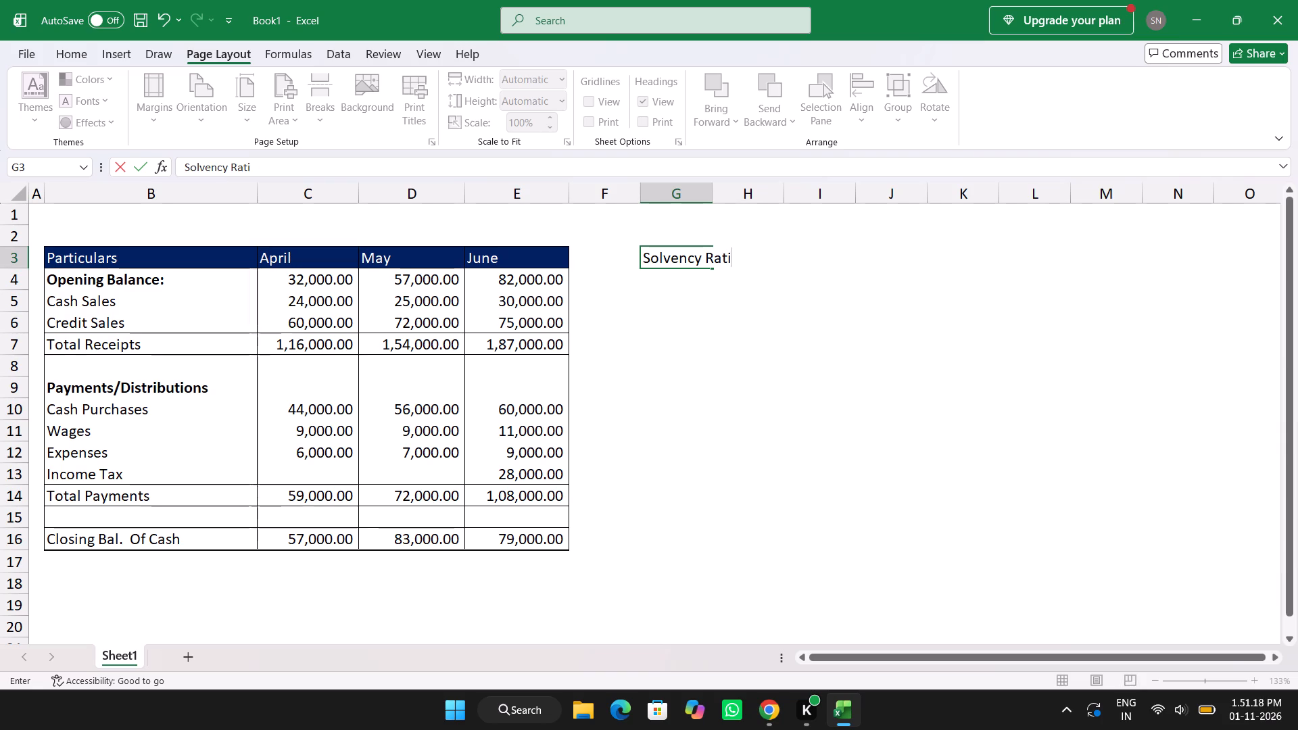
Close the cash budget workbook.
left_click(1297, 0)
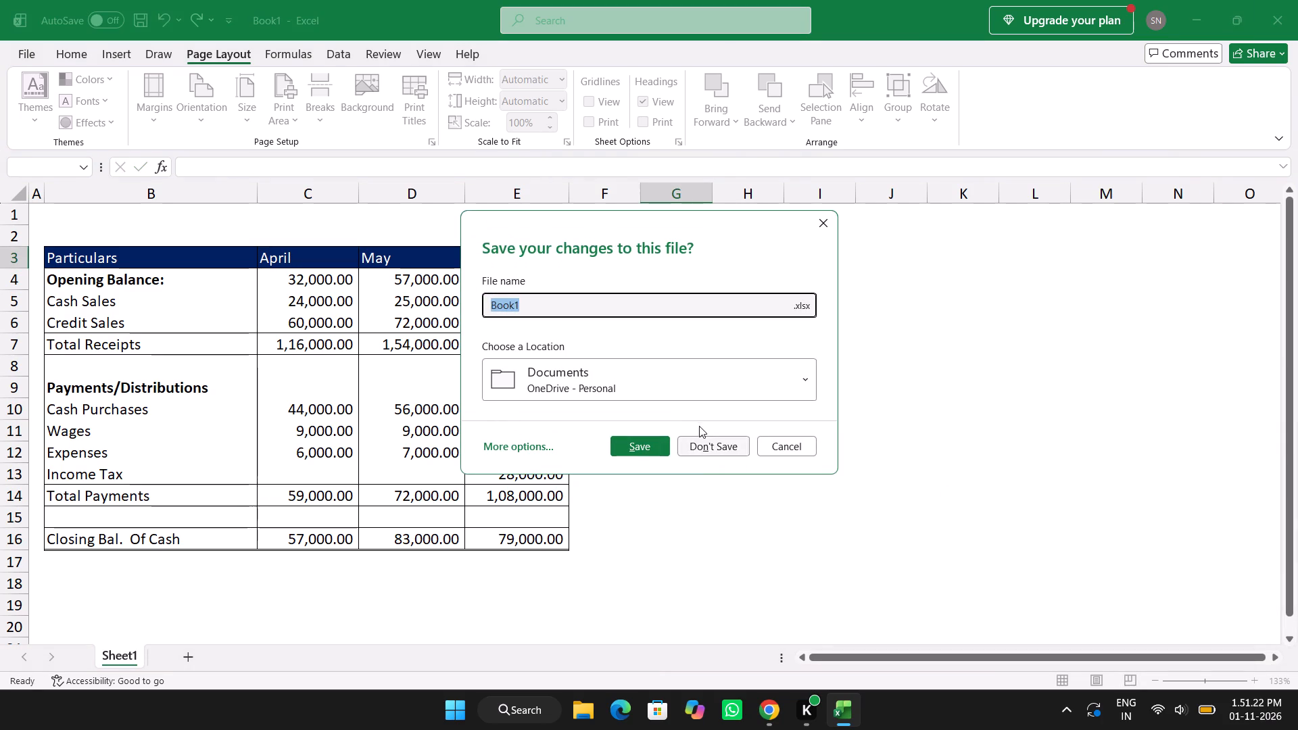